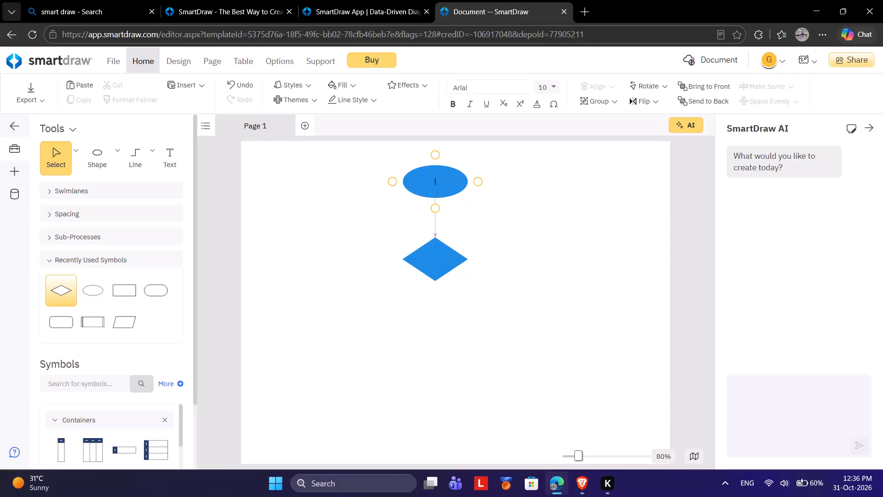
Label the top ellipse THE CELL in 22-point text.
text(the)
key(space)
key(BackSpace)
key(BackSpace)
key(BackSpace)
key(BackSpace)
click(561, 83)
click(556, 87)
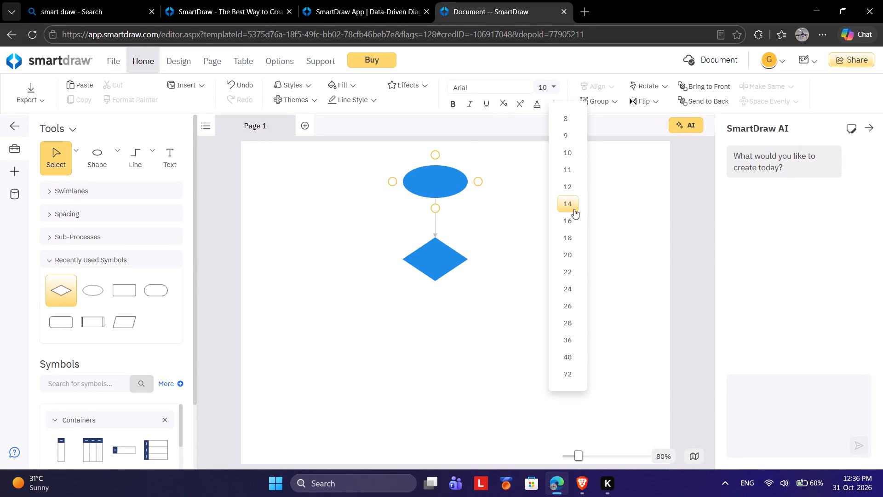
click(568, 273)
text(the c)
key(BackSpace)
key(BackSpace)
key(BackSpace)
key(BackSpace)
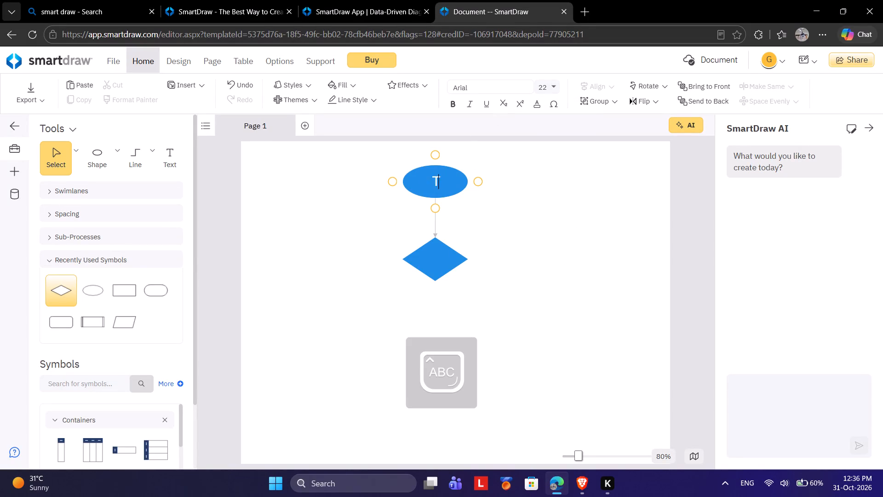
key(BackSpace)
key(BackSpace)
text(CELL)
click(416, 237)
Move the connected diamond to the lower left of THE CELL ellipse.
drag(442, 271, 377, 261)
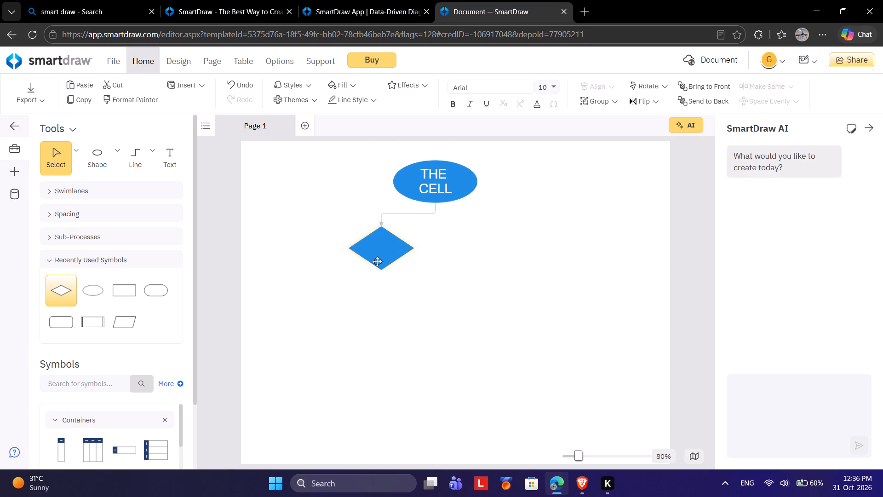
drag(377, 261, 371, 262)
click(433, 216)
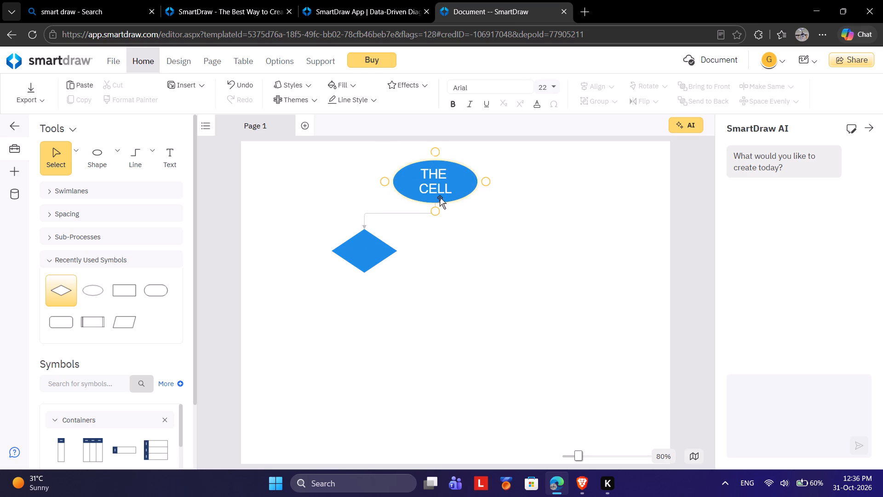
Add a second diamond connected below THE CELL ellipse and spread the two diamonds apart, level with each other, on either side.
click(440, 198)
drag(436, 216, 485, 270)
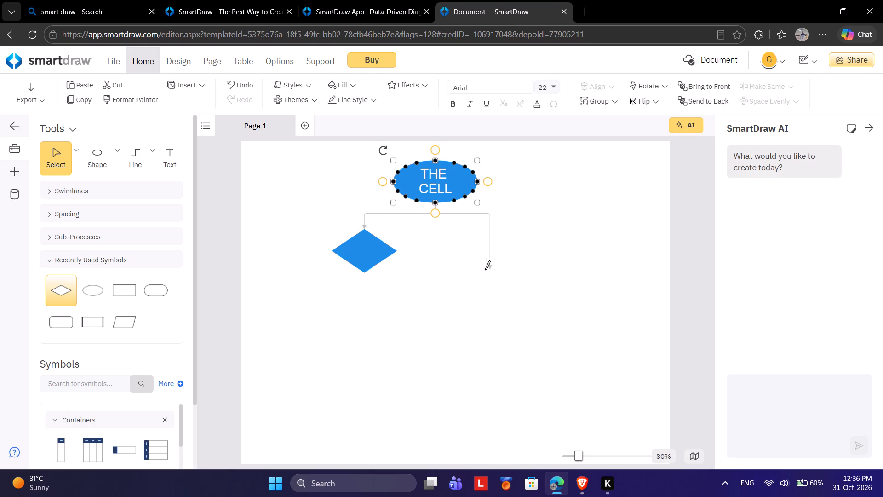
drag(485, 270, 484, 272)
click(504, 301)
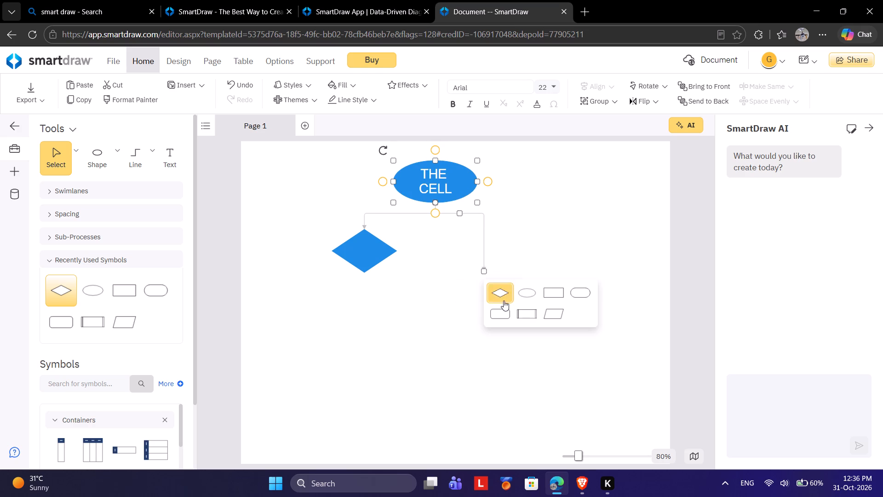
drag(479, 297, 516, 256)
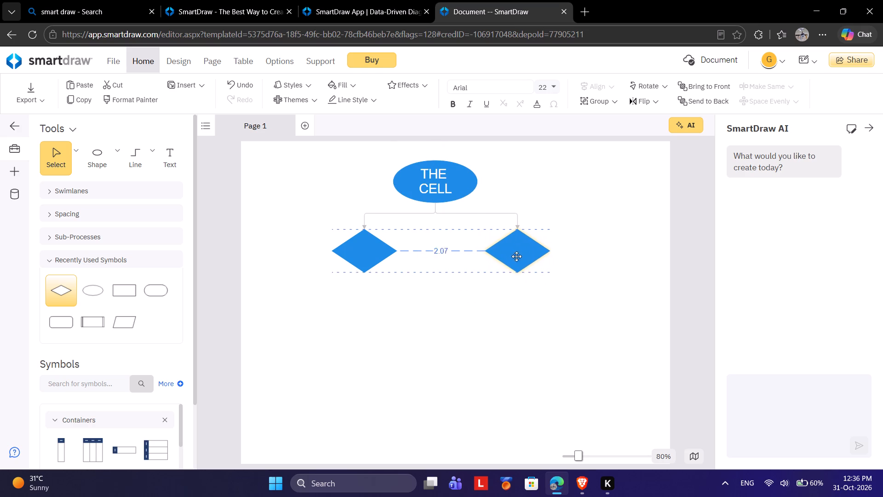
drag(516, 256, 586, 258)
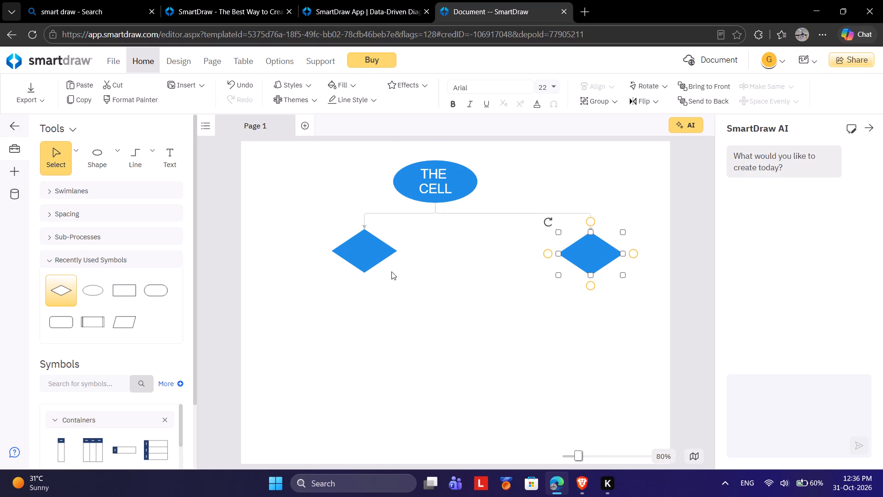
drag(375, 257, 328, 259)
Label the left diamond PROKARYOTIC.
double_click(324, 246)
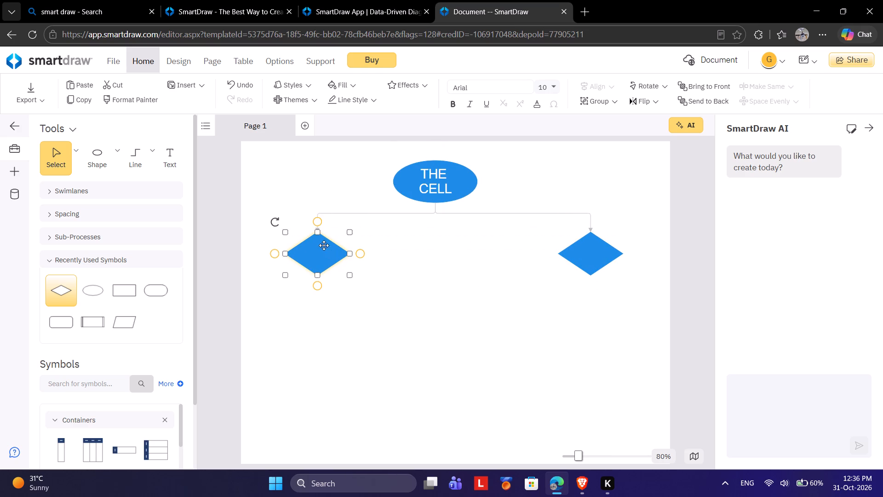
text(PRO)
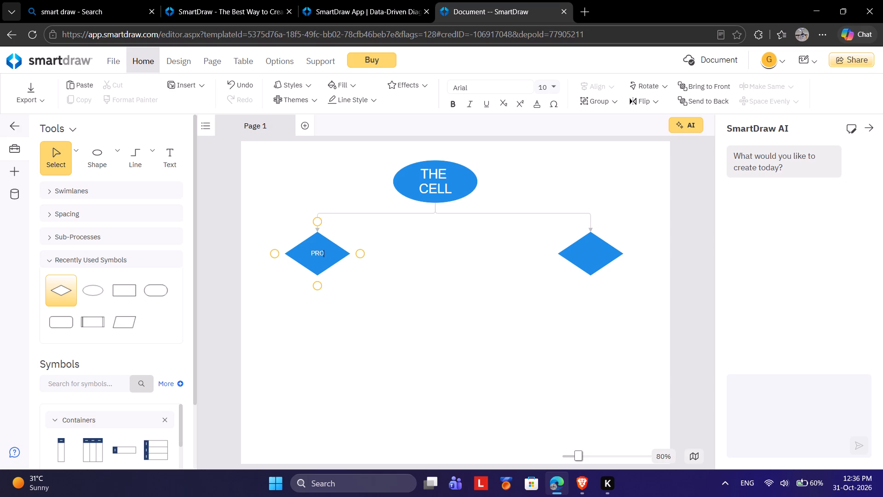
text(KARYOTIC)
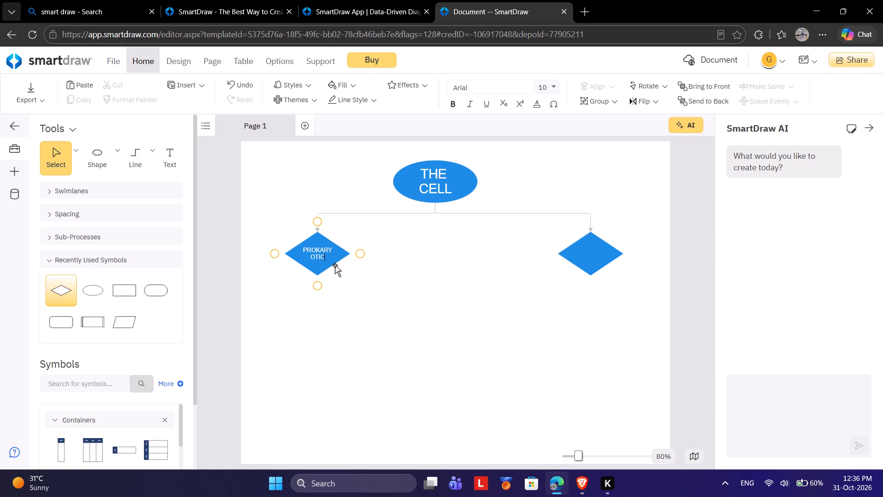
click(335, 266)
Widen the PROKARYOTIC diamond so its label fits on one line, and shift it further left.
click(333, 256)
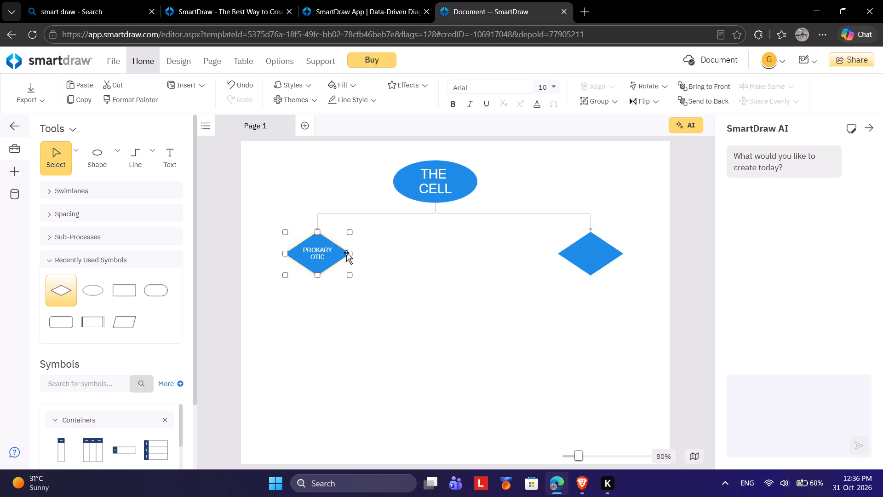
drag(350, 254, 371, 255)
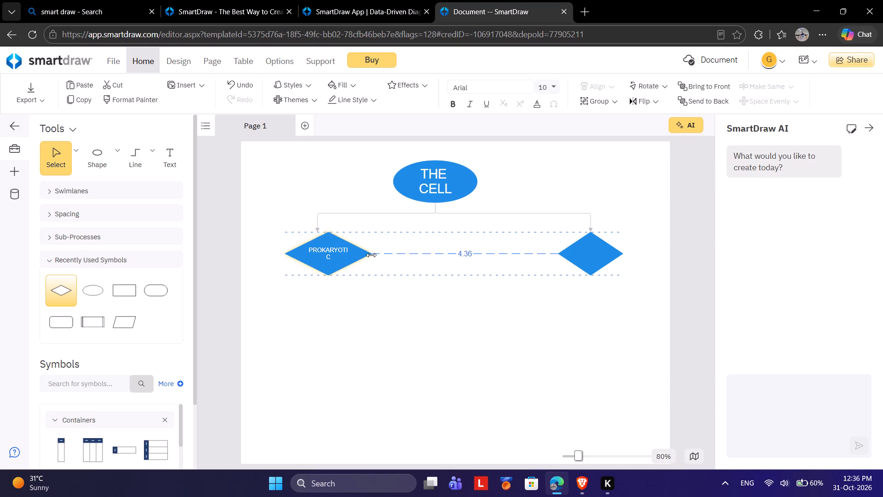
drag(371, 255, 382, 256)
drag(344, 260, 315, 261)
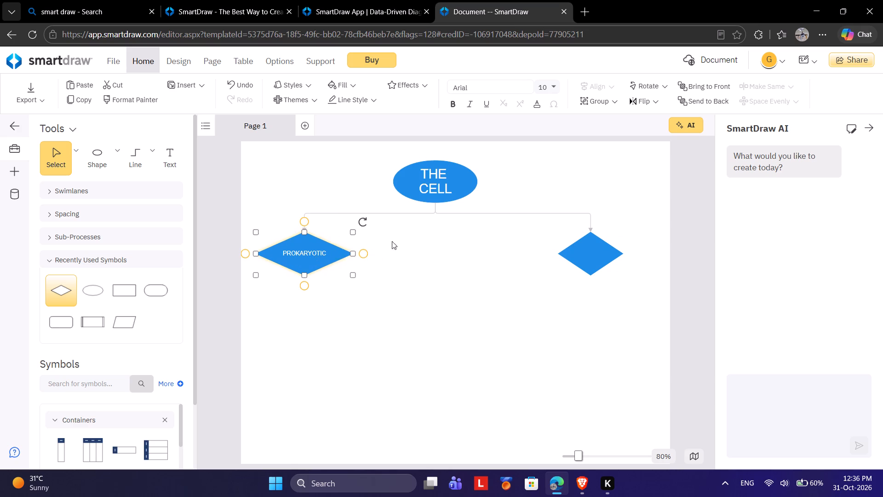
Label the right diamond EUKARYOTIC in 12-point text.
click(580, 257)
click(584, 255)
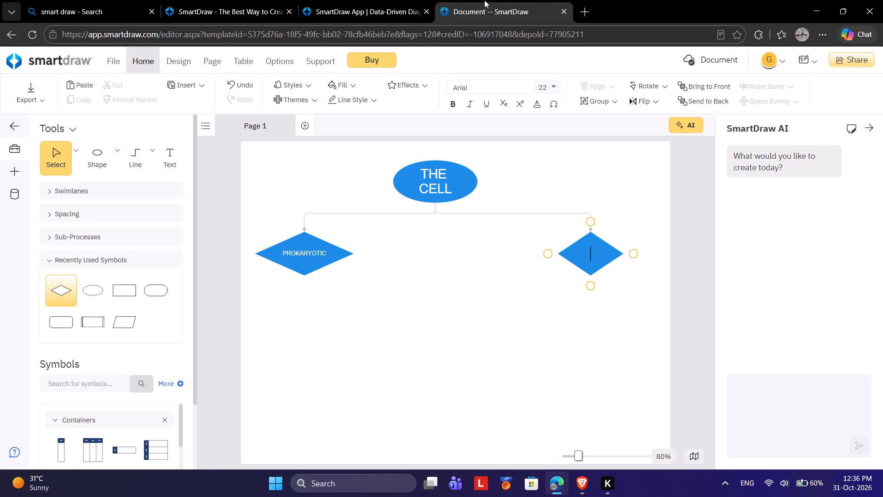
click(551, 85)
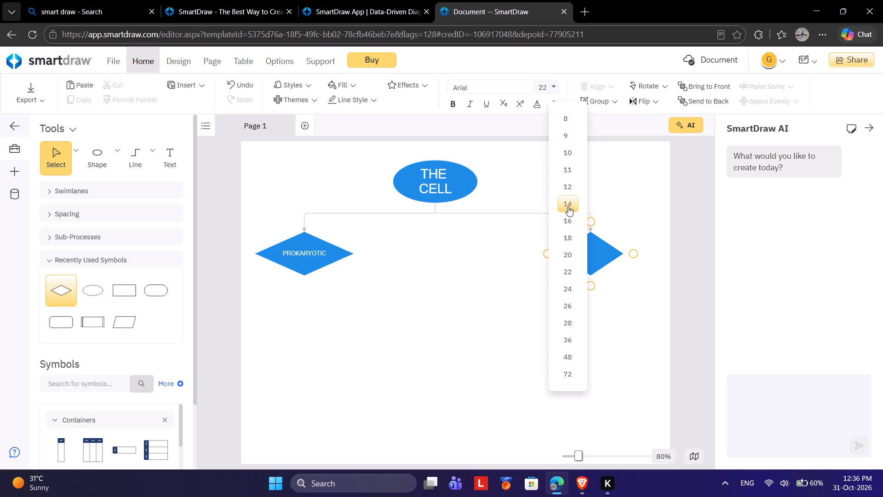
click(568, 206)
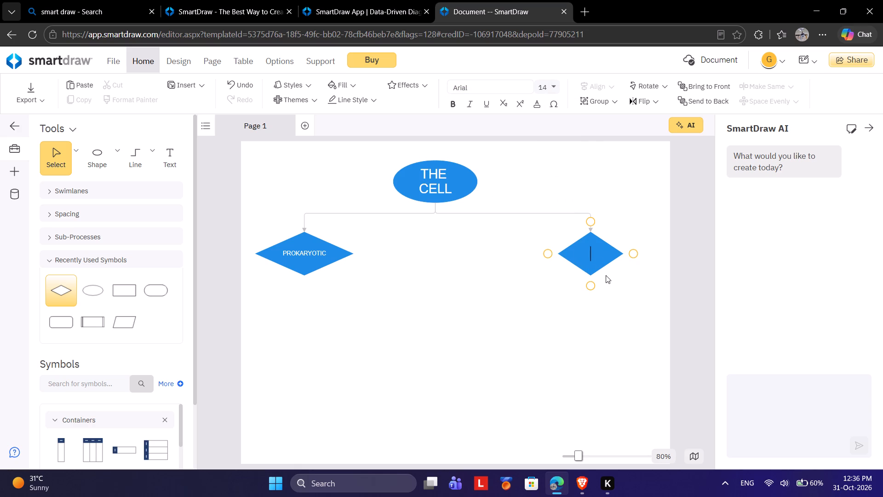
text(SU)
key(BackSpace)
key(BackSpace)
key(c)
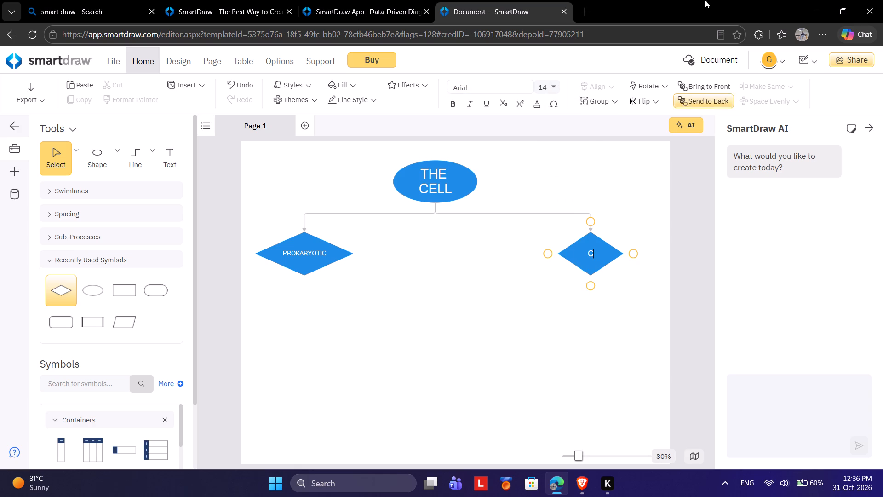
click(551, 90)
click(567, 190)
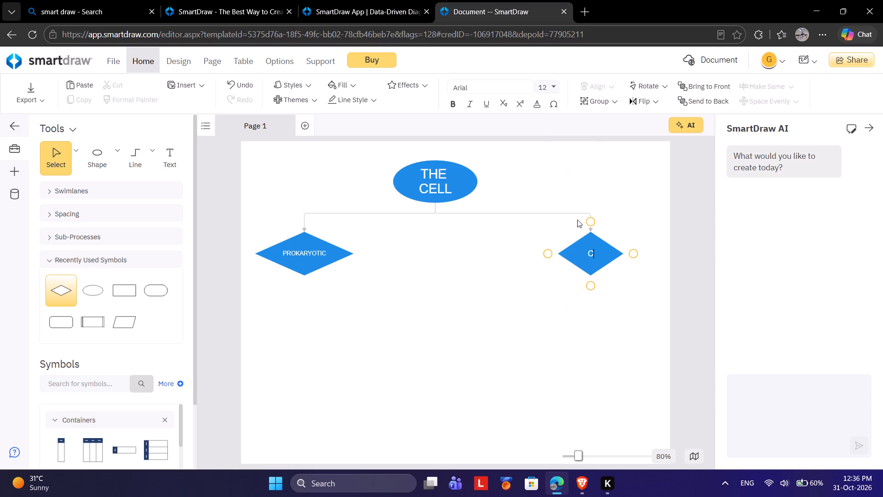
key(BackSpace)
key(c)
key(BackSpace)
text(EU)
key(BackSpace)
key(BackSpace)
click(553, 80)
click(568, 190)
key(e)
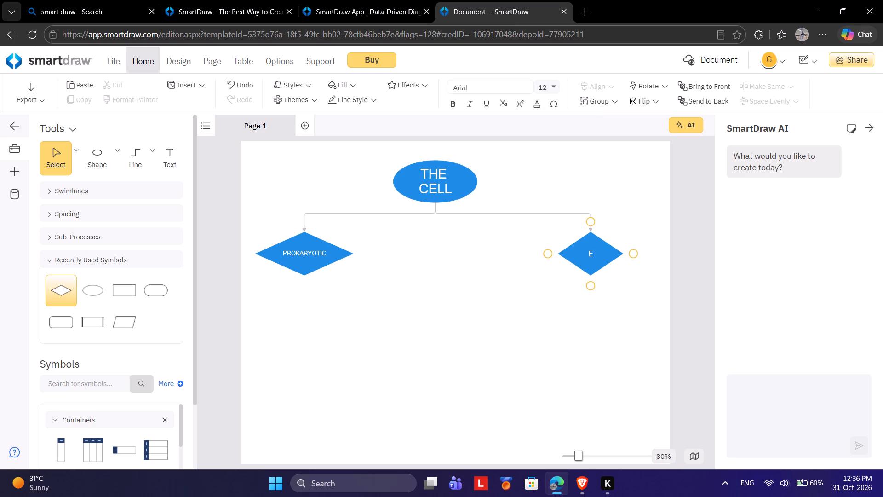
text(UKARYOIC)
key(BackSpace)
key(BackSpace)
text(TIC)
click(516, 300)
Widen the EUKARYOTIC diamond so its label fits on one line, and shift it right, level with the PROKARYOTIC diamond.
click(569, 254)
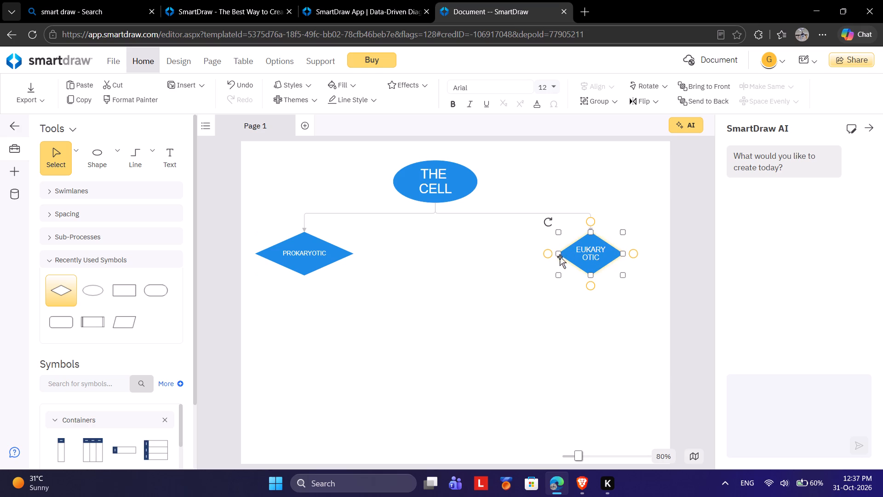
drag(559, 255, 533, 256)
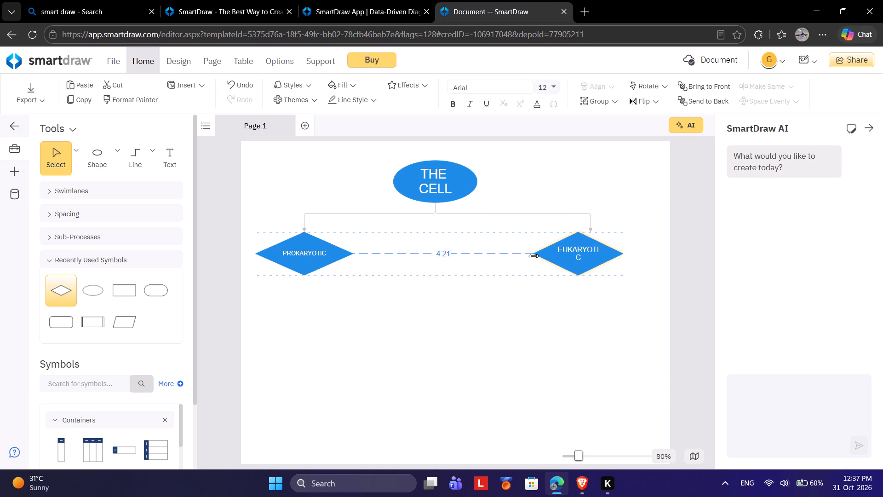
drag(533, 256, 528, 257)
drag(576, 243, 604, 242)
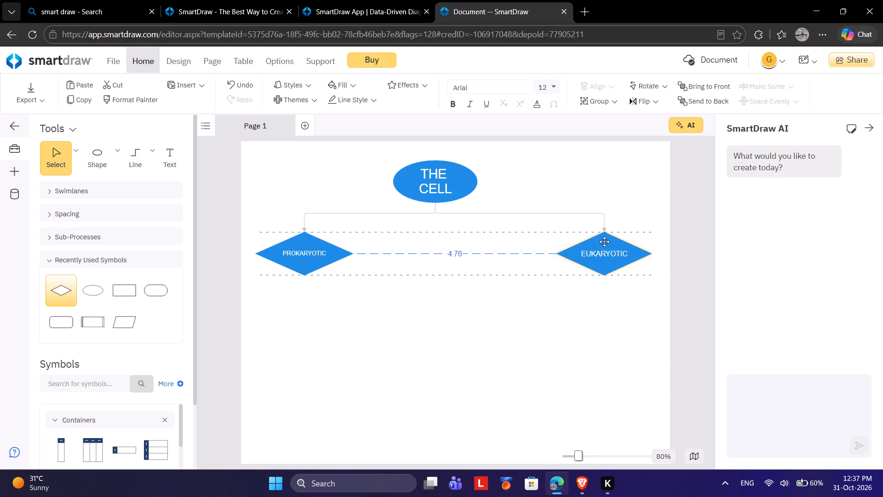
drag(604, 242, 617, 241)
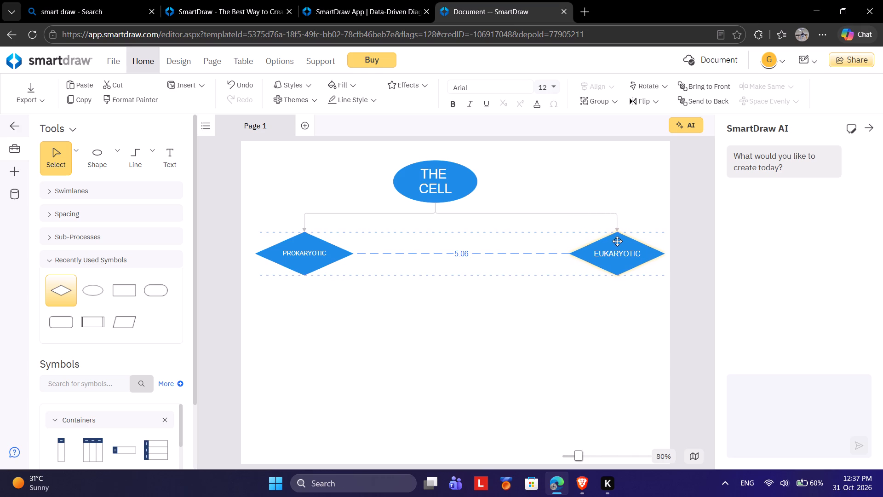
drag(617, 241, 615, 243)
click(551, 337)
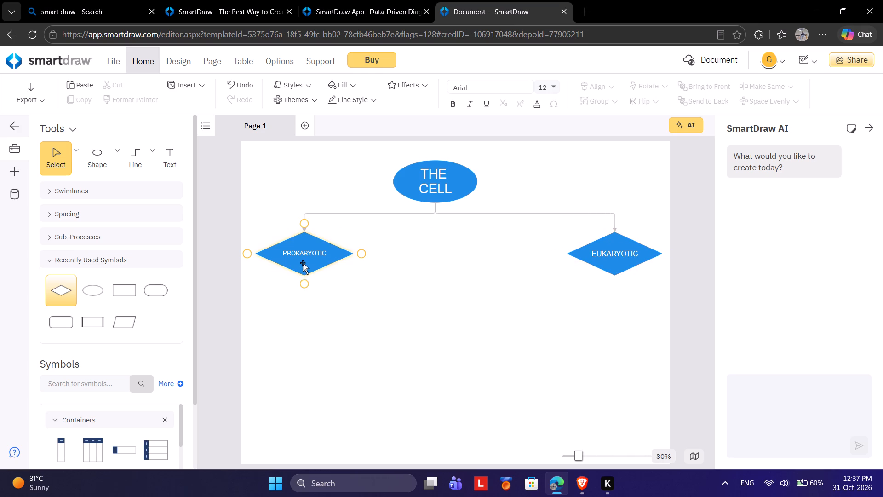
Add a rounded rectangle below the PROKARYOTIC diamond, joined to it by a vertical connector.
drag(307, 282, 304, 339)
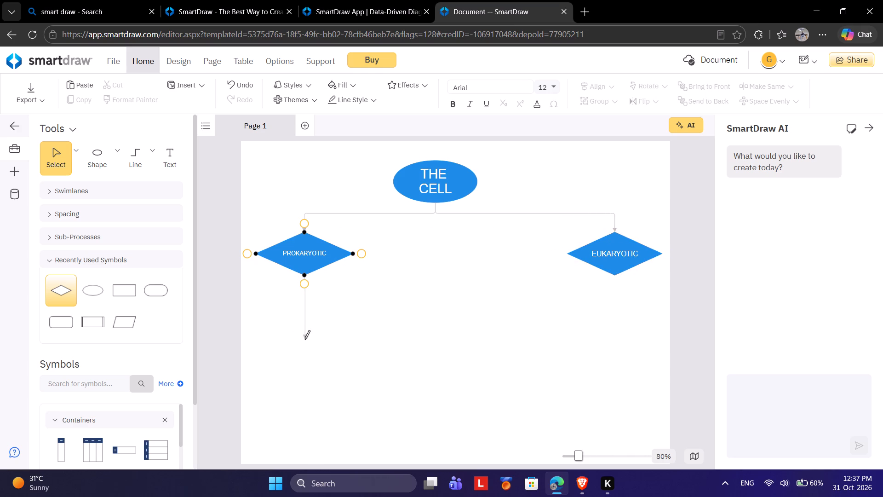
drag(304, 339, 304, 335)
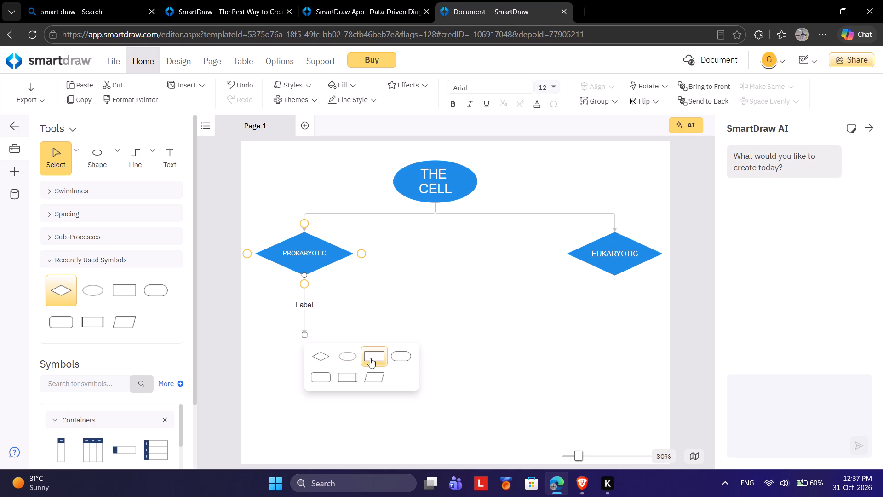
click(324, 375)
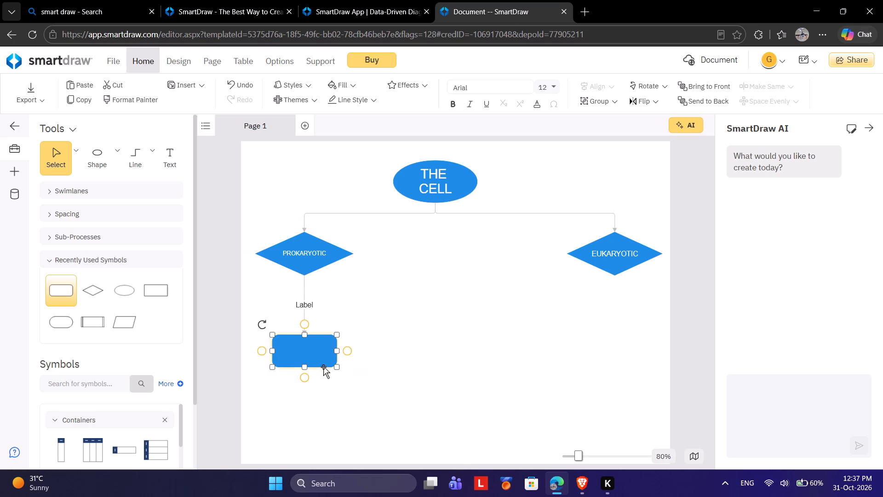
Write in the rounded rectangle: "THE PROKARYOTIC ARE THE OLDER CELL WHICH ARE HAS LOW DEVELOPMENT AND THE LESS ORGANS ARE PRESENT".
double_click(305, 364)
text(THE UR)
key(BackSpace)
key(BackSpace)
text(PROKART)
key(BackSpace)
text(YOI)
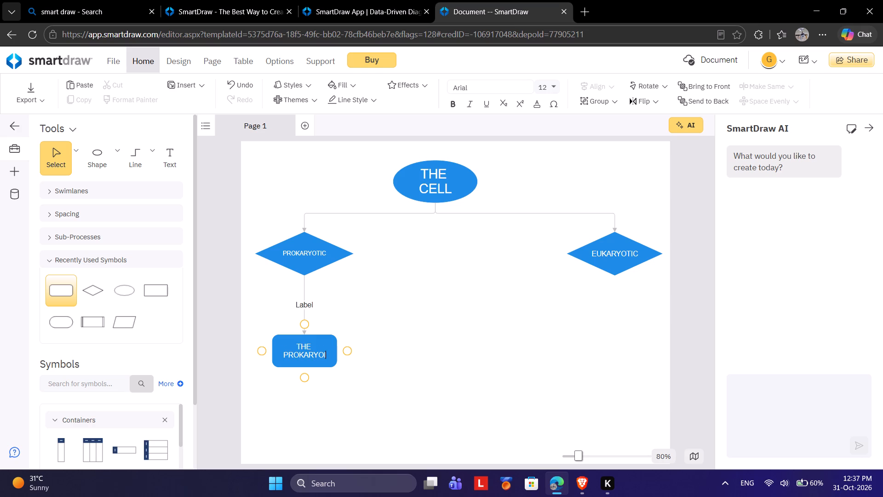
key(BackSpace)
key(BackSpace)
key(r)
key(BackSpace)
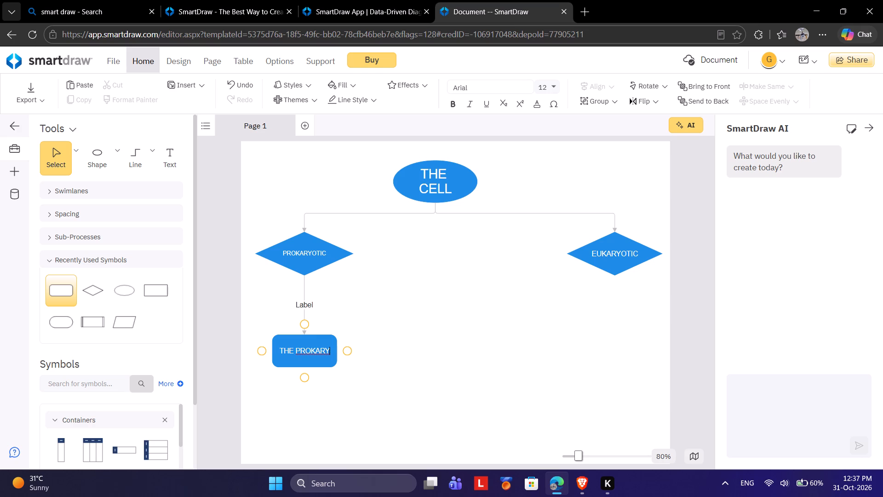
text(IT)
key(BackSpace)
key(BackSpace)
text(OR)
key(BackSpace)
text(TIC ARE THE)
key(space)
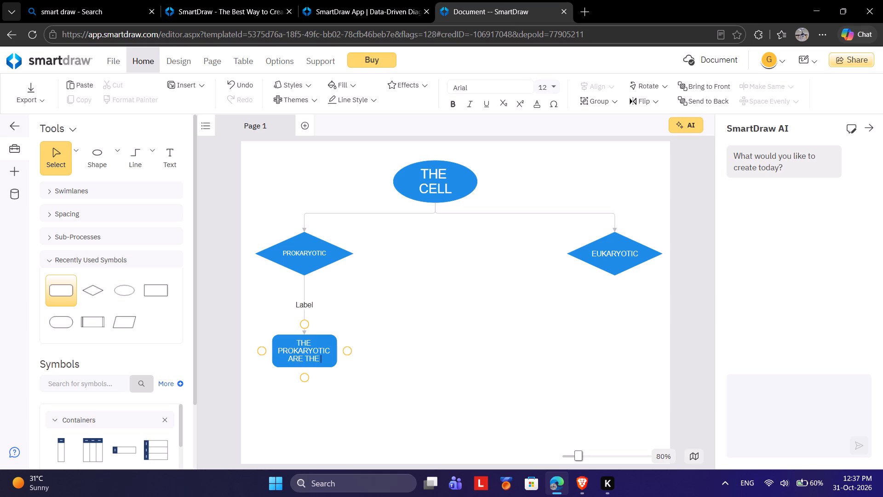
text(OLDER CELL WHICH ARE HAS LOW)
key(space)
text(DEVE)
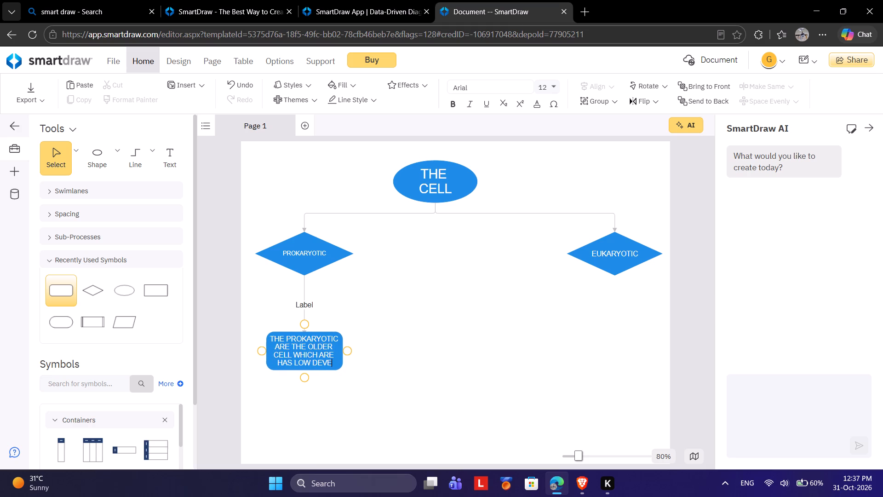
text(LOPMETN)
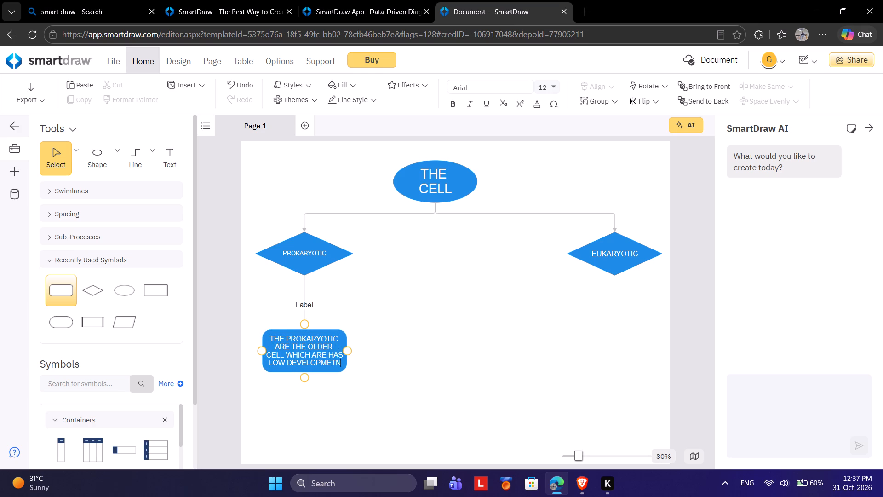
key(BackSpace)
key(BackSpace)
text(NT AND HE)
key(space)
key(BackSpace)
key(BackSpace)
key(BackSpace)
text(THE LW)
key(BackSpace)
text(ESS ORGANS ARE PRESENT)
Add a new line to the rounded rectangle's text: "THEY ARE 3500 MILLIONS YEAR OLDER".
key(shift+Return)
text(THEYT)
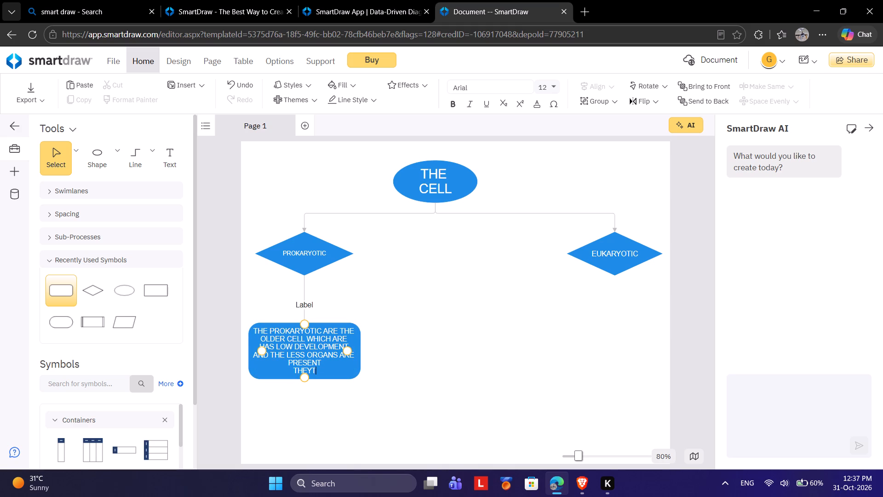
key(space)
key(BackSpace)
key(BackSpace)
key(space)
text(AR)
key(space)
key(BackSpace)
text(E)
key(space)
text(3500 MILLIONS A)
key(BackSpace)
text(YERE)
key(BackSpace)
key(BackSpace)
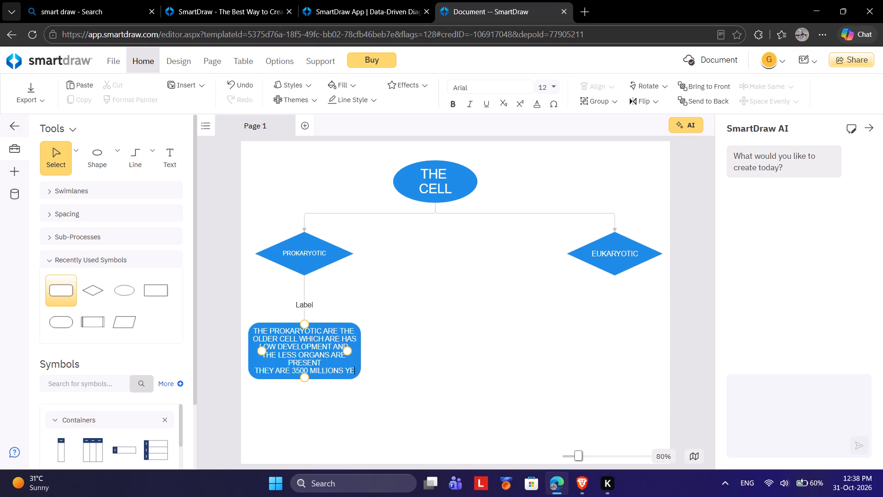
text(WE)
key(BackSpace)
key(r)
key(BackSpace)
key(BackSpace)
key(e)
key(BackSpace)
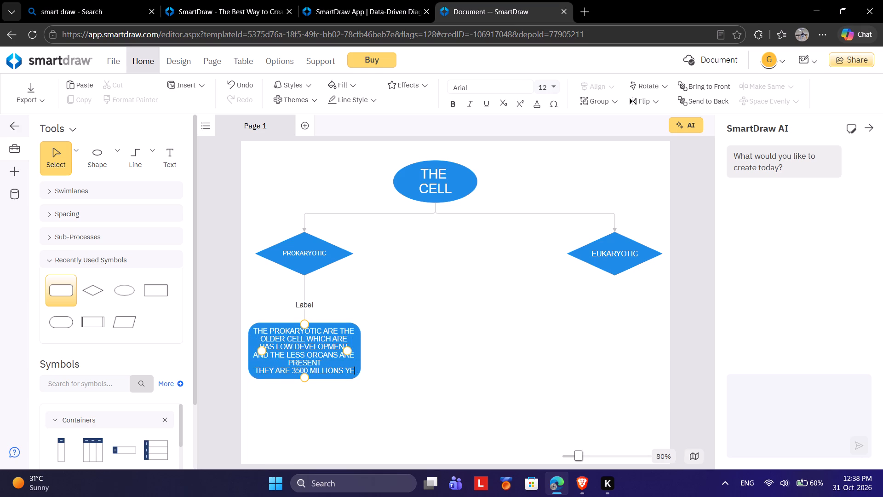
text(AR OLDER)
Add a third line to the box: "THE PROKARYOTIC ARE THE CELL WHICH ARE HAS NOT ANY SPECIFIC SHAPE AND THE CELL MEMBRANE".
key(shift+Return)
text(THE PROKARYOIC)
key(BackSpace)
key(BackSpace)
text(TIC ARE THE CELL WHICH ARE)
key(space)
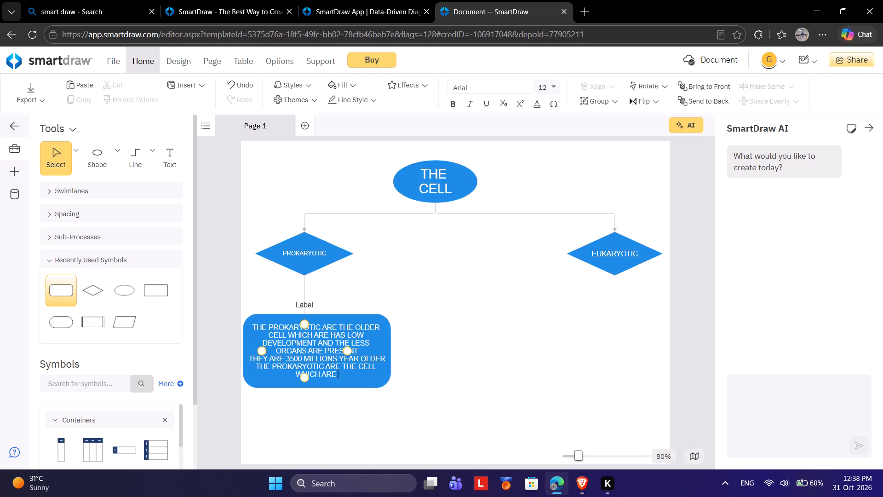
text(HAS NOT ANY SPECIFIC A)
key(BackSpace)
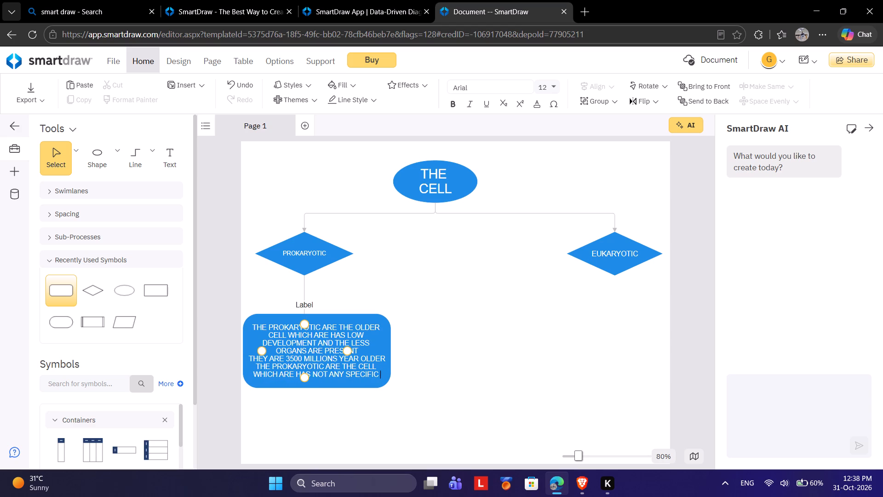
key(s)
key(BackSpace)
text(SHAPE AN)
key(BackSpace)
text(DN)
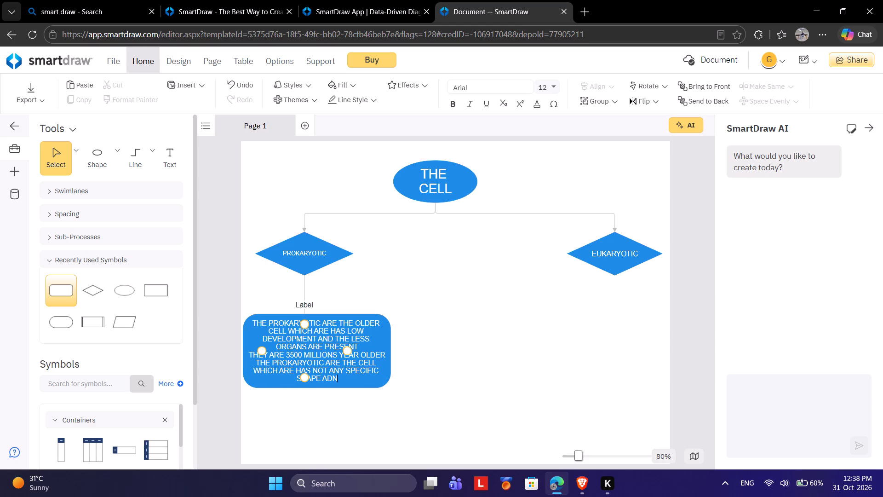
key(BackSpace)
key(BackSpace)
key(a)
key(BackSpace)
text(ND THE CELL MEMBRANT)
key(BackSpace)
text(E)
key(space)
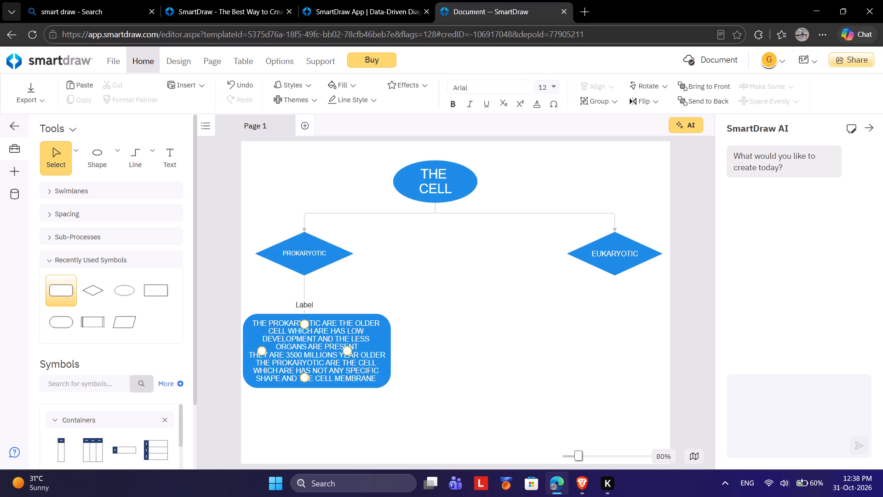
key(w)
key(BackSpace)
Continue the third line of the box's text with "THE CELL ARE HAS THE DNA AS THE GENE MATERIAL".
text(THE)
key(space)
key(p)
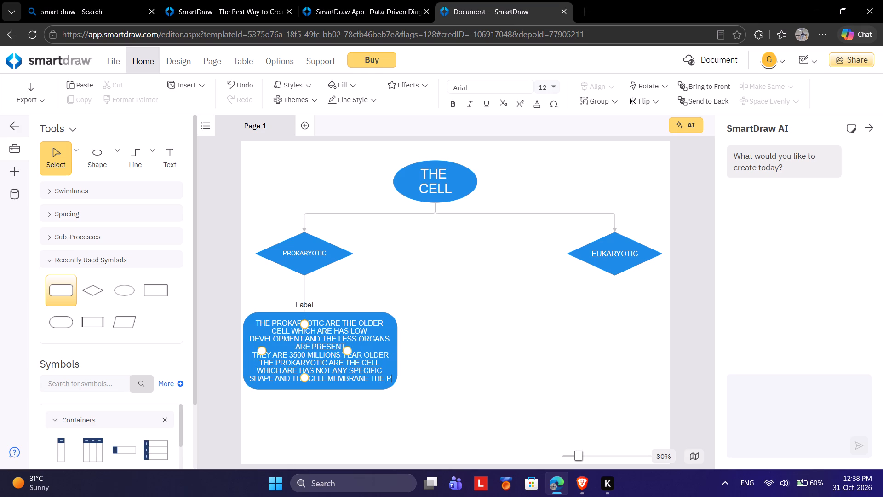
key(BackSpace)
text(CELL ARE)
key(space)
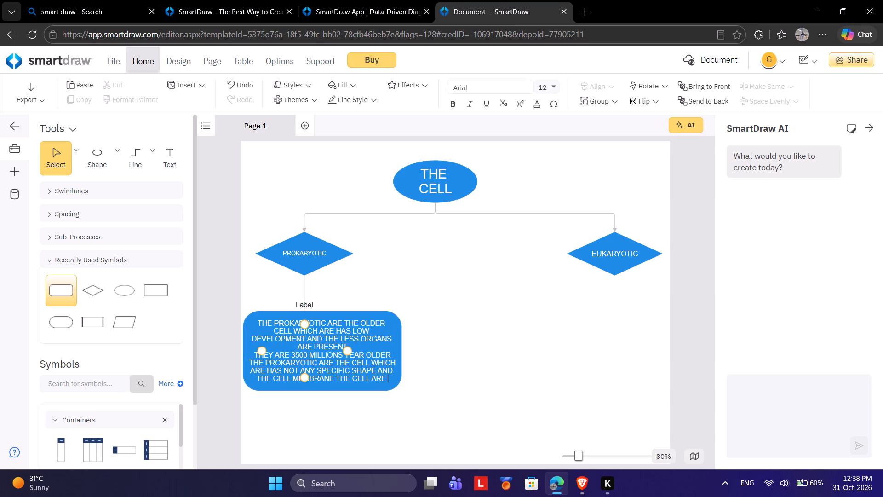
text(HAS THE G)
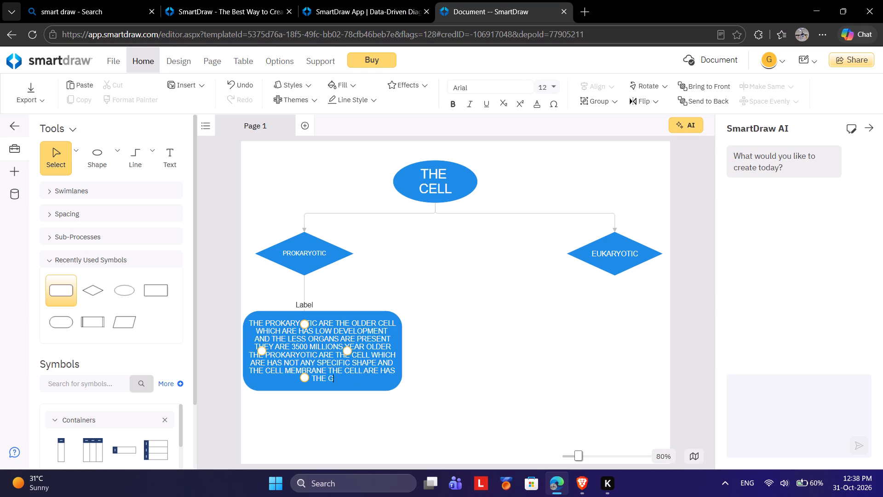
key(BackSpace)
text(DNA AS THE)
key(space)
text(GENE MATERIAL)
Add a last line to the box: "THESE CELL ARE FOUND IN THE BACTERIA SUCH AS A E-COLI AND THE LACTOBACILLUS".
key(shift+Return)
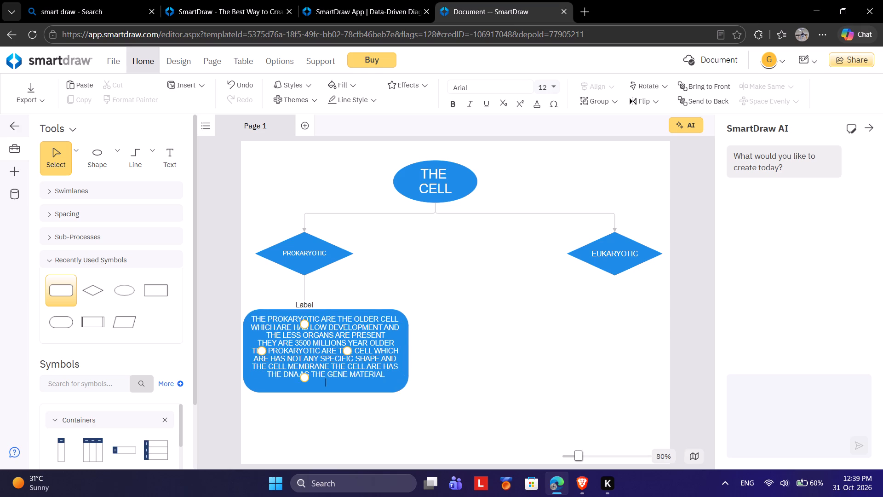
text(TH)
text(ESE B)
key(BackSpace)
text(CELL ARE)
key(space)
text(FOUNG=F)
key(space)
key(BackSpace)
key(BackSpace)
key(BackSpace)
key(BackSpace)
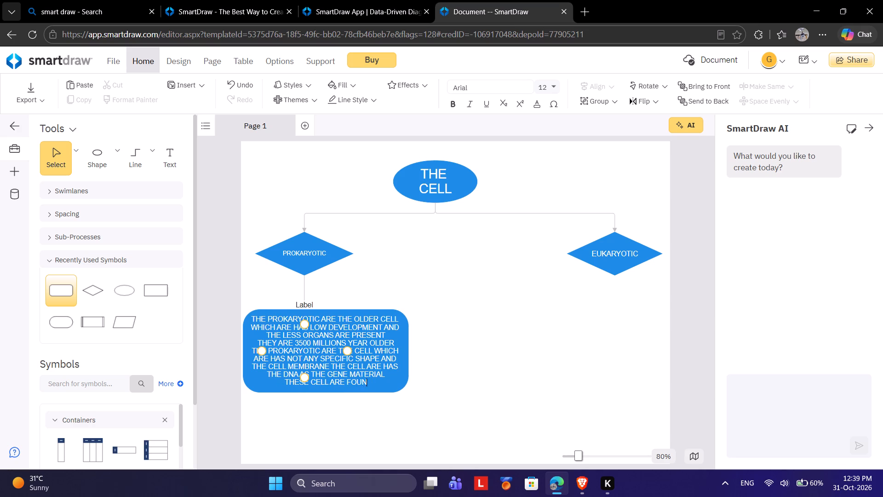
key(BackSpace)
text(ND IN THE BAD)
key(BackSpace)
text(CTERUA)
key(BackSpace)
key(BackSpace)
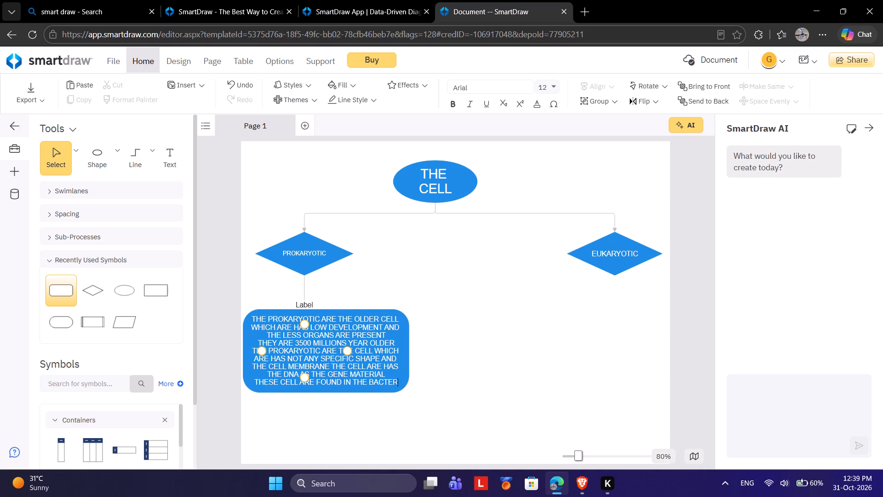
text(IA SUCH AS A)
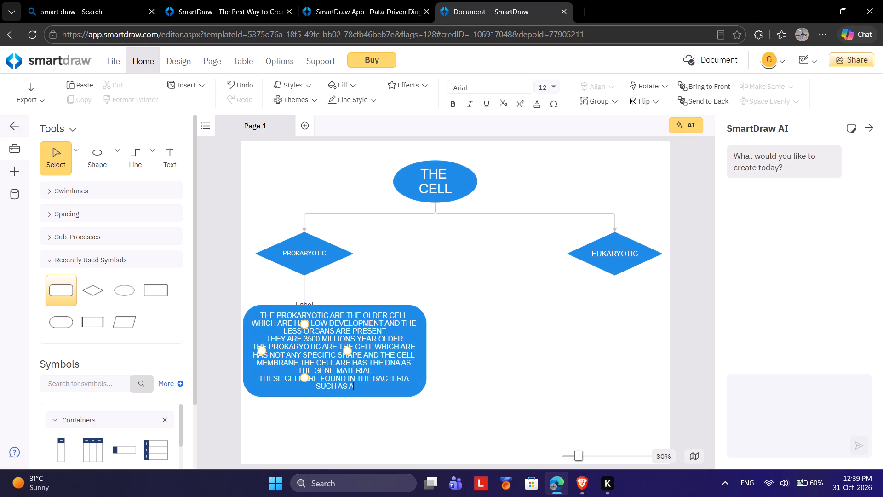
key(space)
key(e)
text(-LO)
key(BackSpace)
key(BackSpace)
text(COLI AND)
key(BackSpace)
key(BackSpace)
key(BackSpace)
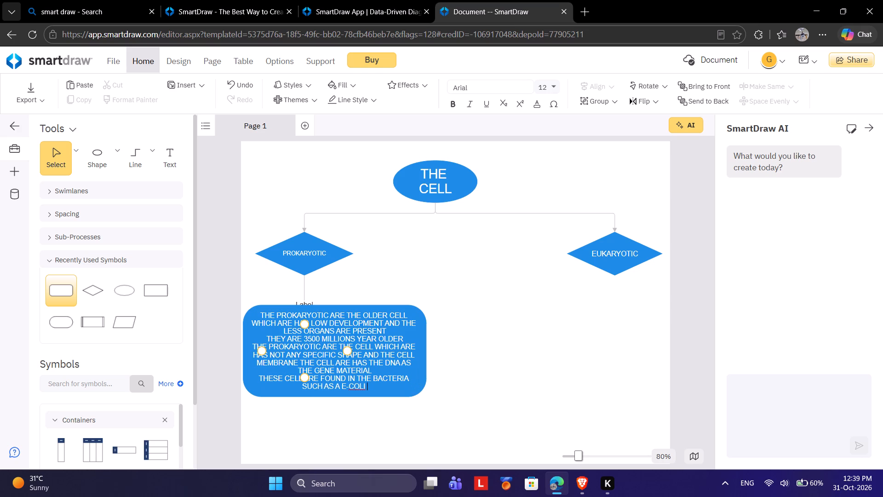
key(space)
text(AND THE LACTOBACILLUS)
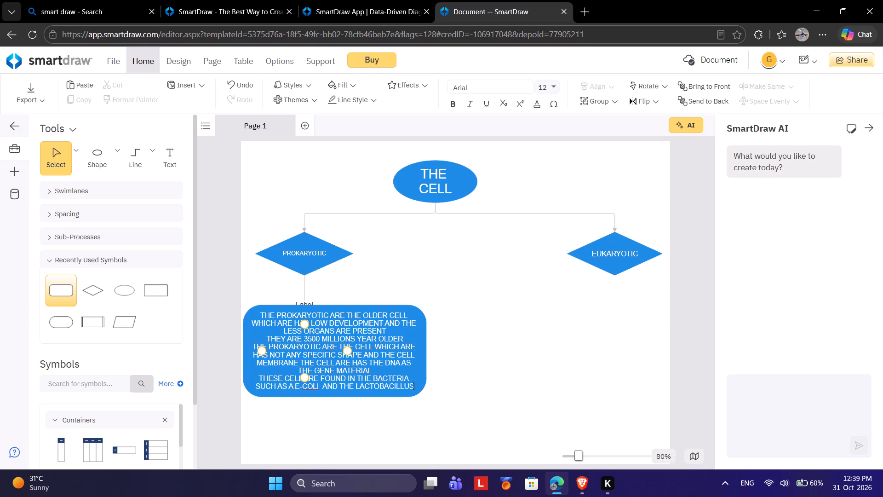
click(330, 357)
click(289, 185)
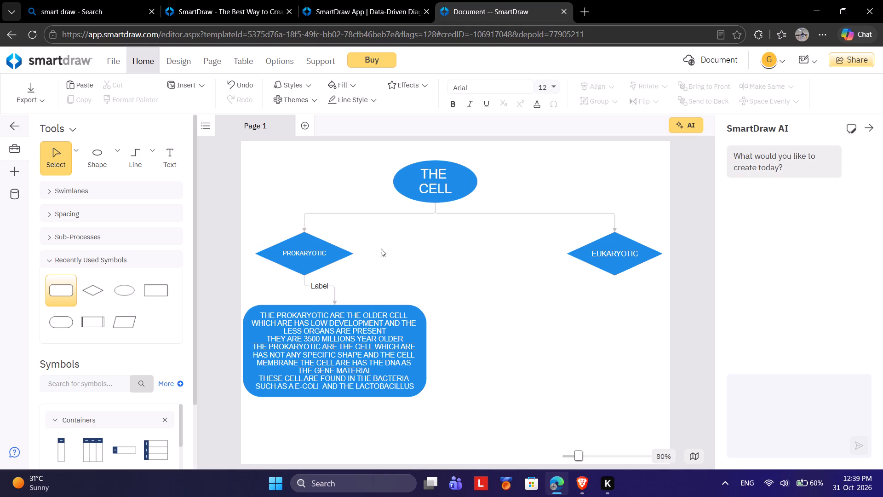
Move the prokaryotic description box slightly down to leave a wider gap below the PROKARYOTIC diamond.
drag(338, 325, 303, 351)
scroll(303, 351, down, 1)
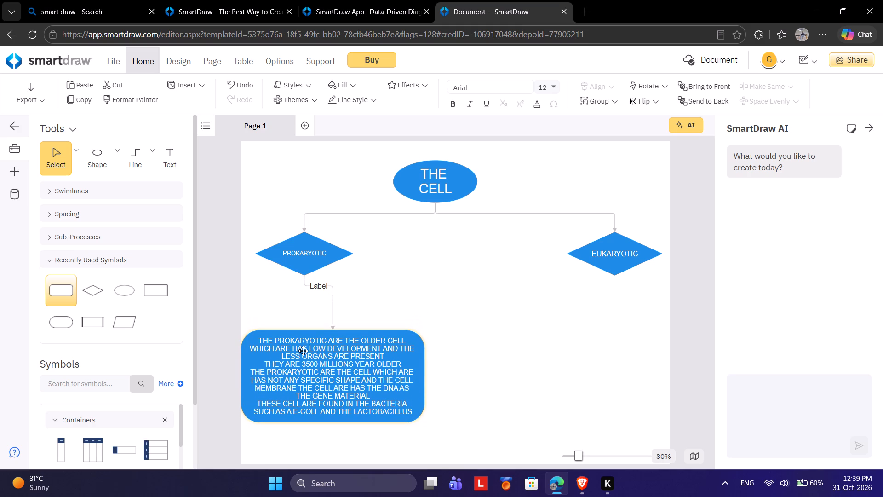
scroll(303, 351, down, 1)
drag(303, 351, 306, 335)
click(572, 255)
click(491, 310)
Add a diamond below the prokaryotic description box, joined to it by a connector.
scroll(491, 312, down, 2)
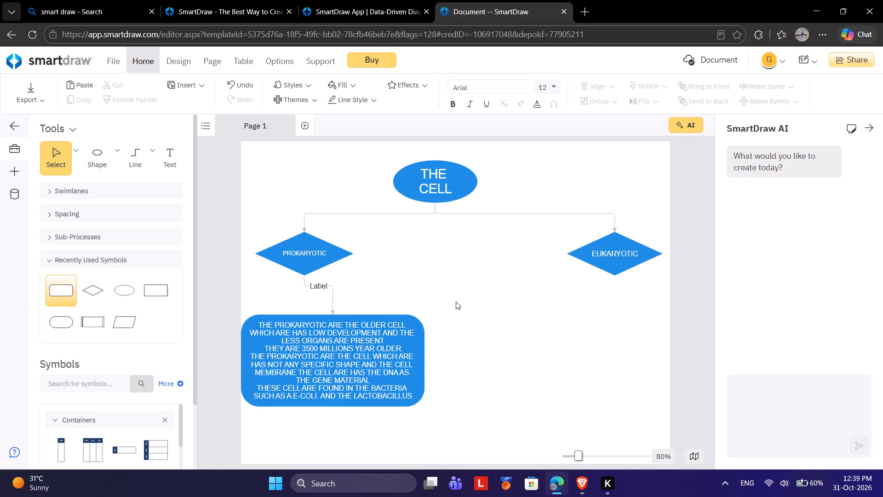
scroll(456, 301, down, 4)
drag(333, 417, 334, 435)
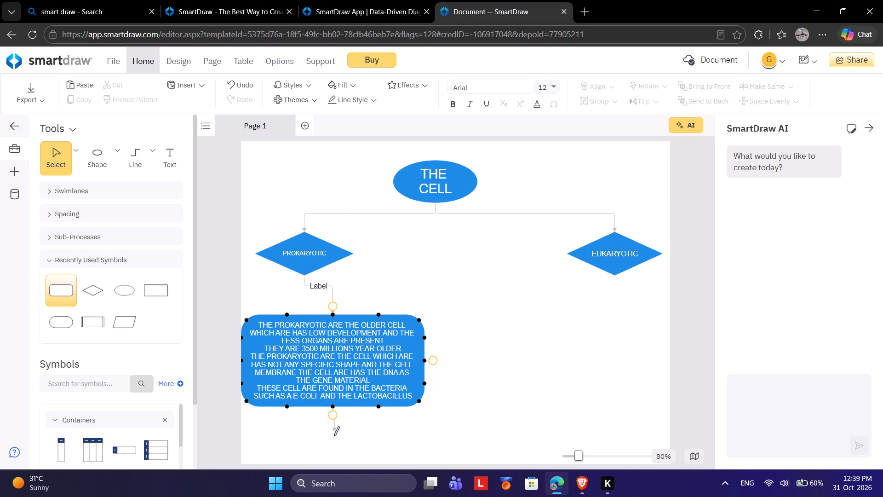
drag(334, 435, 335, 448)
right_click(332, 441)
click(372, 419)
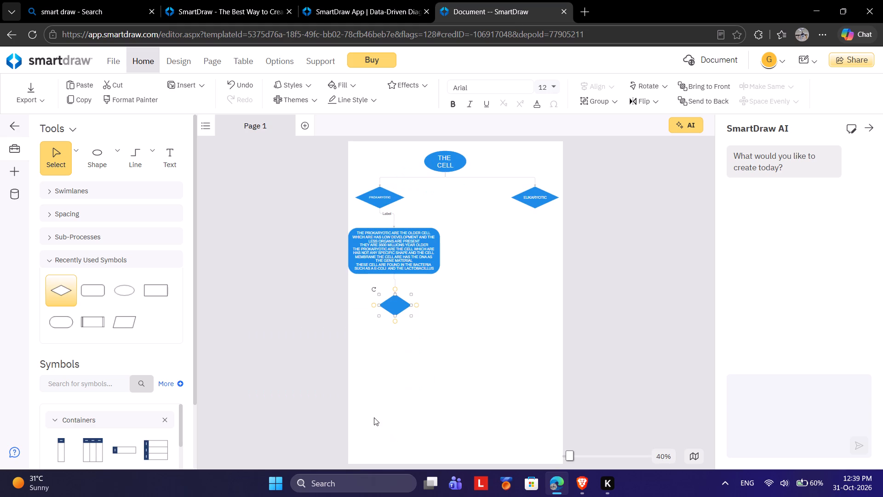
Add a second diamond below the new blank diamond, joined to it by a vertical connector.
scroll(374, 417, down, 2)
drag(394, 322, 398, 353)
drag(398, 353, 396, 355)
click(405, 384)
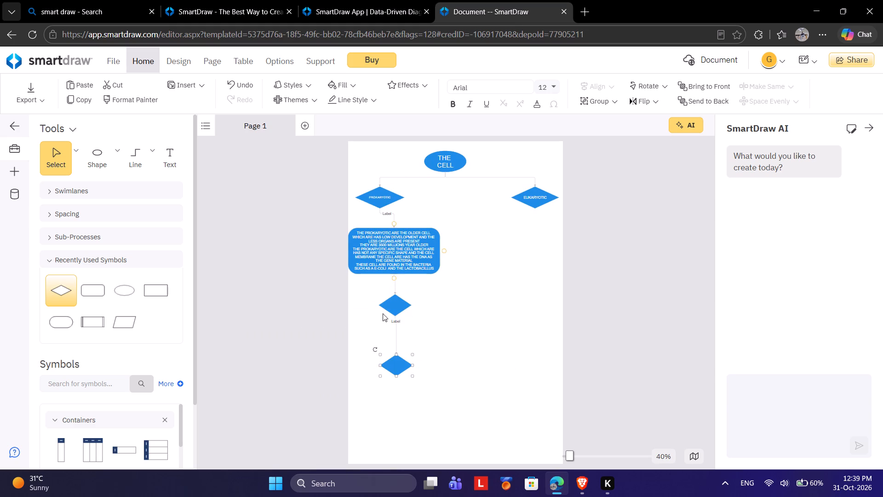
Begin the text of the blank diamond directly below the prokaryotic description box with "THEY HAS THE DNA AS THE".
double_click(396, 301)
drag(396, 301, 403, 304)
text(THE)
key(space)
key(BackSpace)
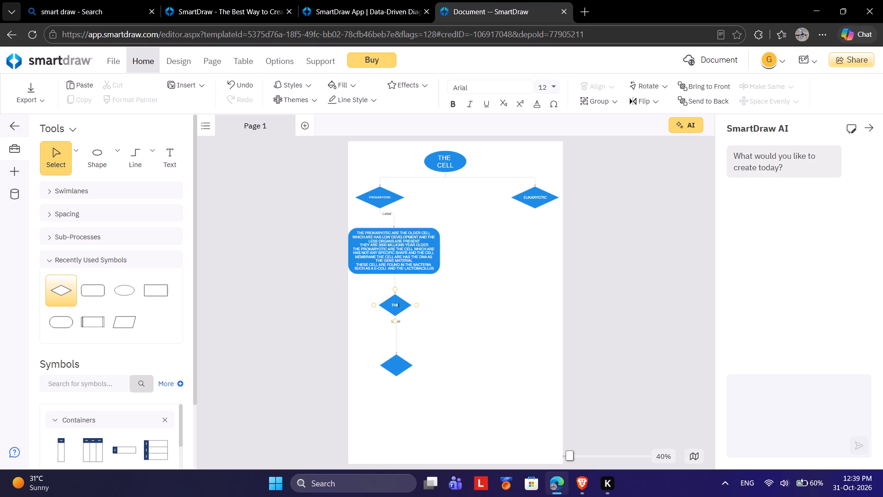
text(EY HS)
key(BackSpace)
key(BackSpace)
key(BackSpace)
key(BackSpace)
scroll(403, 304, right, 1)
key(BackSpace)
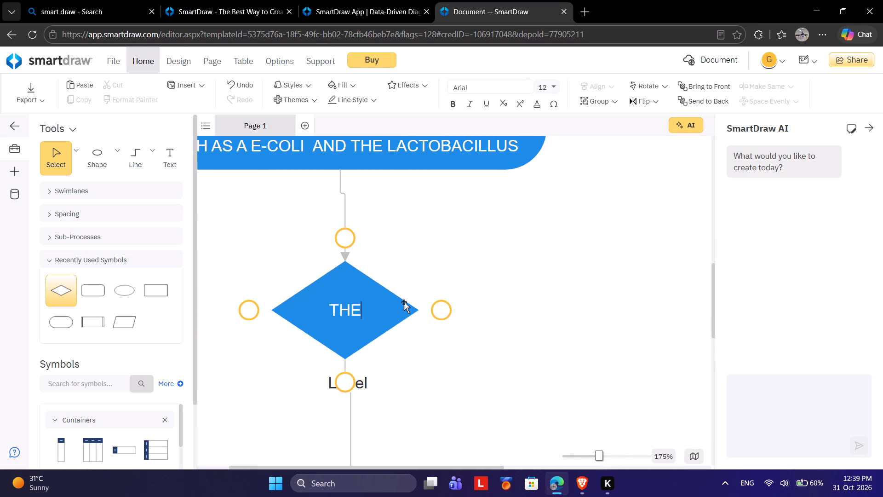
text(Y HAS THE C)
key(BackSpace)
text(DNA AD)
key(BackSpace)
text(S THE)
key(space)
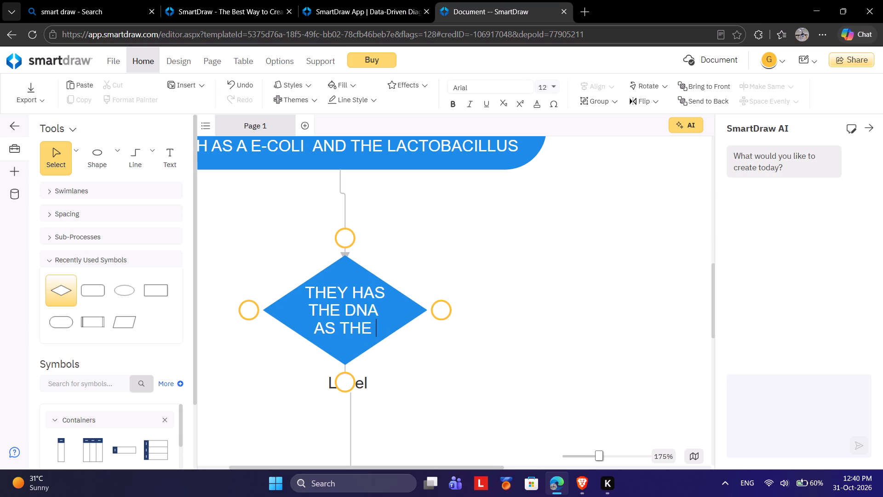
Continue the diamond's text with "GENE MATERIAL", correcting the spelling of the second word.
text(GENE MATREE)
key(BackSpace)
key(BackSpace)
text(ERIAL N)
key(BackSpace)
text(BY)
key(BackSpace)
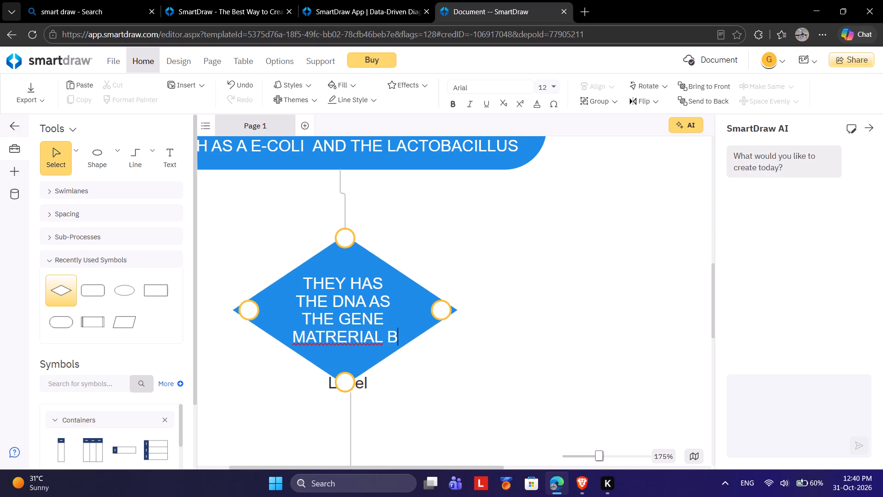
key(BackSpace)
key(BackSpace)
key(BackSpace)
key(BackSpace)
key(BackSpace)
key(BackSpace)
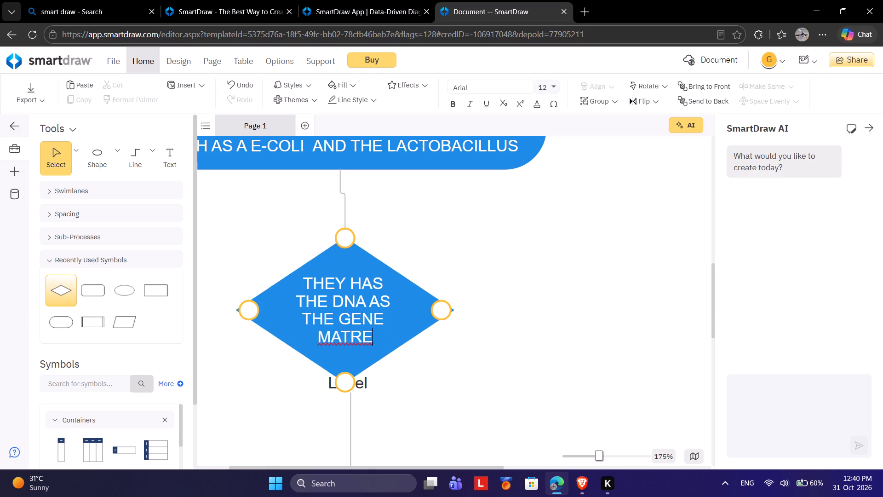
key(BackSpace)
key(BackSpace)
key(BackSpace)
text(TERIAL BYT)
key(BackSpace)
key(BackSpace)
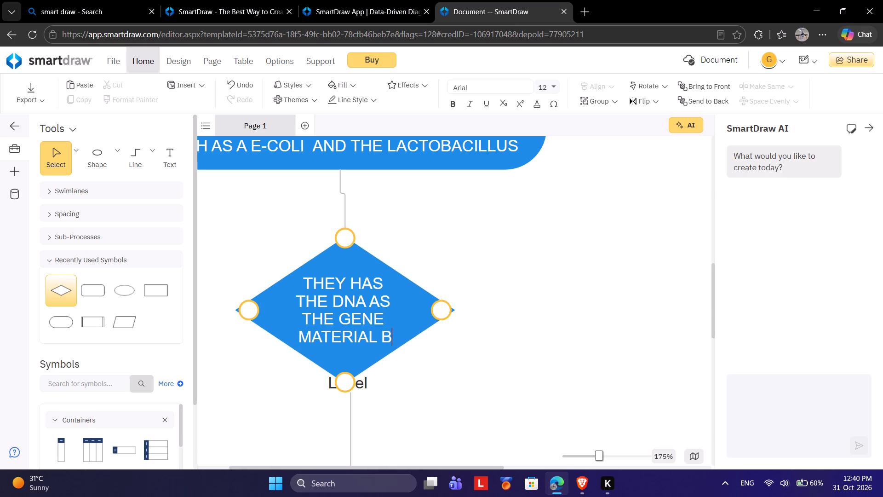
Complete the diamond's text with "BUT HAS ONLY ONE OR HAS ONLY ONE CHROMOSOMES".
text(UT A)
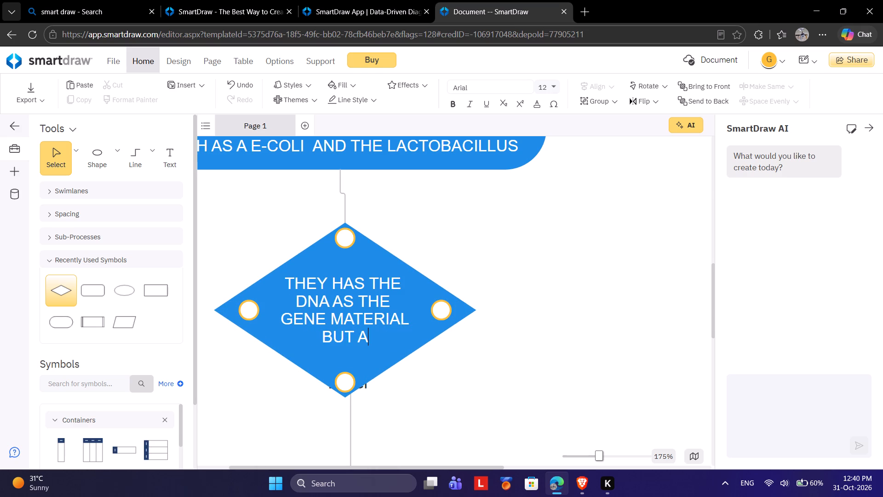
key(h)
key(BackSpace)
key(BackSpace)
text(HAS ONLY ONE A)
key(BackSpace)
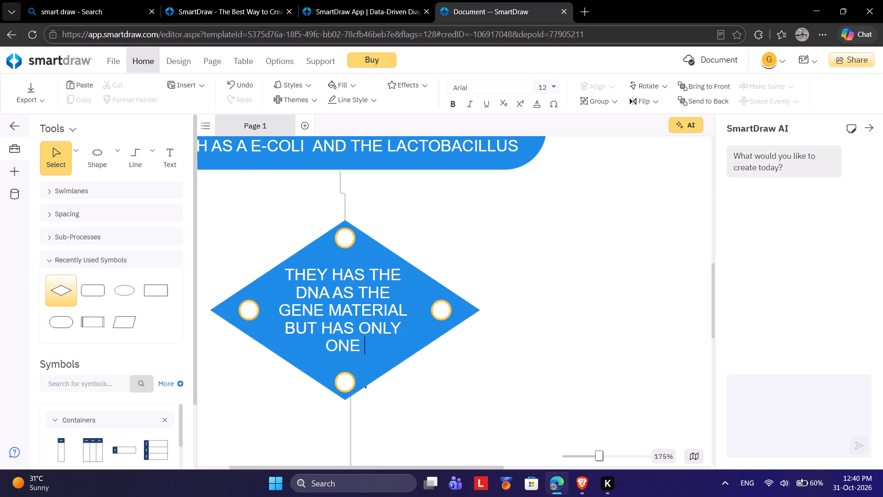
text(OR HAS ONLY ONE CHROMOSE)
key(BackSpace)
text(OMES)
key(space)
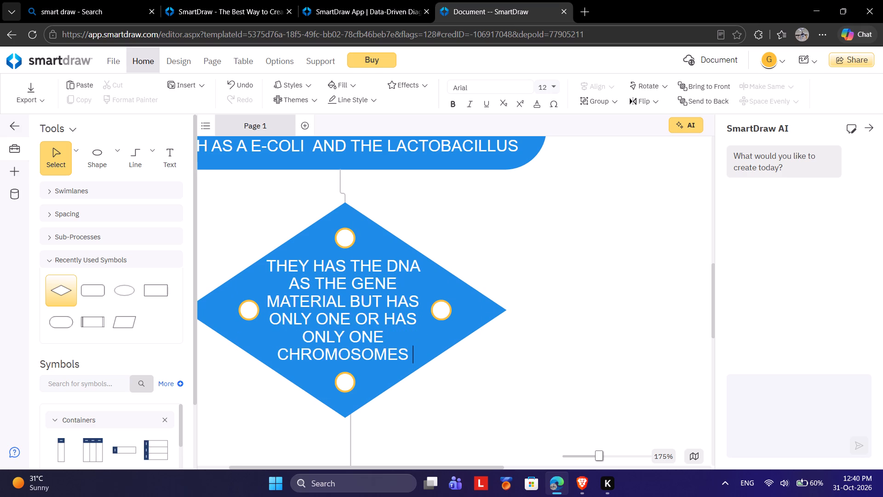
click(579, 240)
Begin the text of the blank diamond below the chromosomes diamond with "THE CELL HAS NOT NUCLEUS AND THE".
scroll(384, 123, down, 4)
scroll(268, 351, right, 1)
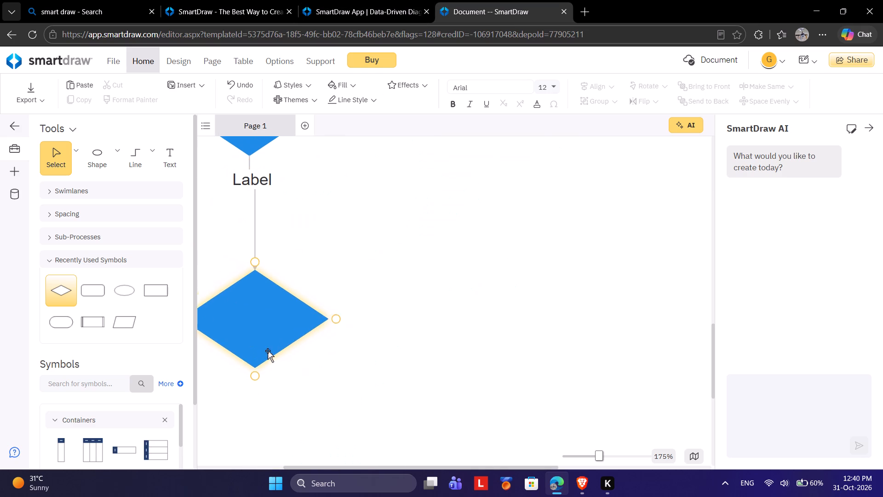
scroll(268, 351, right, 1)
click(283, 343)
drag(283, 342, 292, 339)
double_click(315, 327)
text(THE)
key(space)
text(CELL HAS)
key(space)
text(NOT A)
key(BackSpace)
text(NUCLEUA)
key(BackSpace)
text(S AND THE CELL =)
key(BackSpace)
key(BackSpace)
key(BackSpace)
key(BackSpace)
key(BackSpace)
key(BackSpace)
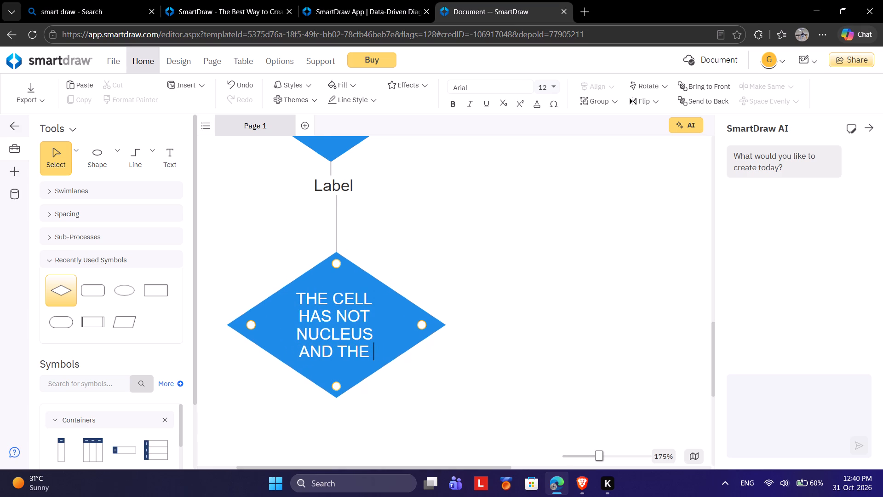
Complete the nucleus diamond's text with "COVERING LAYER ON THE GENE MATERIAL".
text(COVERING LAT)
key(BackSpace)
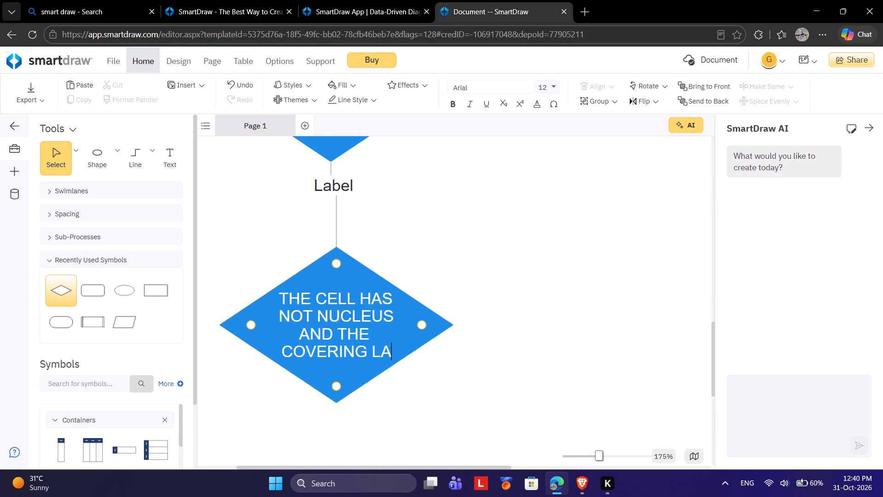
text(YER ON THE GENE A)
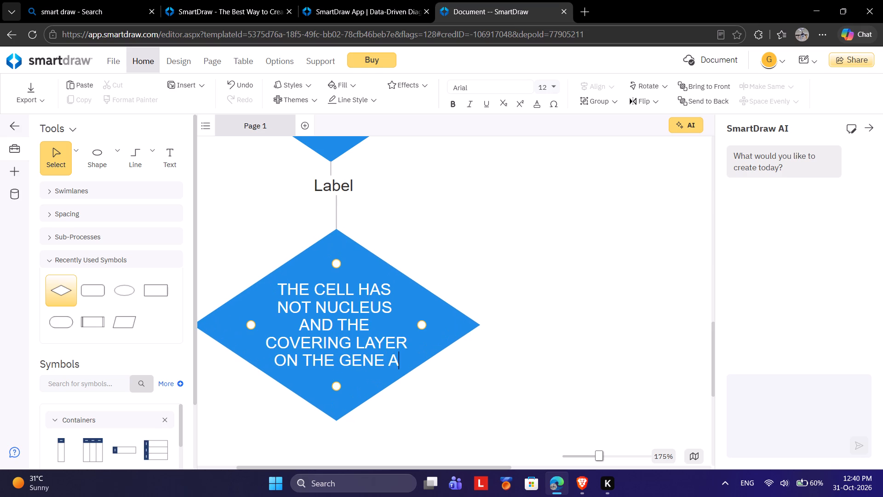
key(BackSpace)
text(MATE)
key(BackSpace)
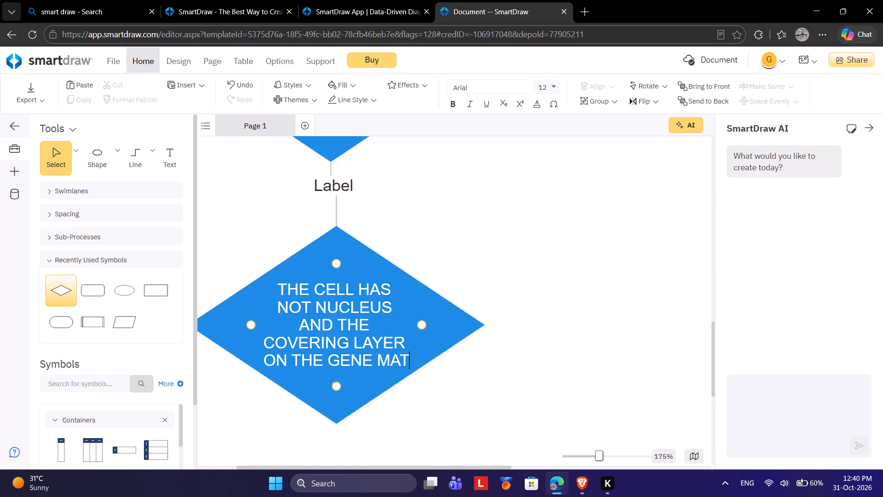
text(ERIALL)
key(BackSpace)
key(space)
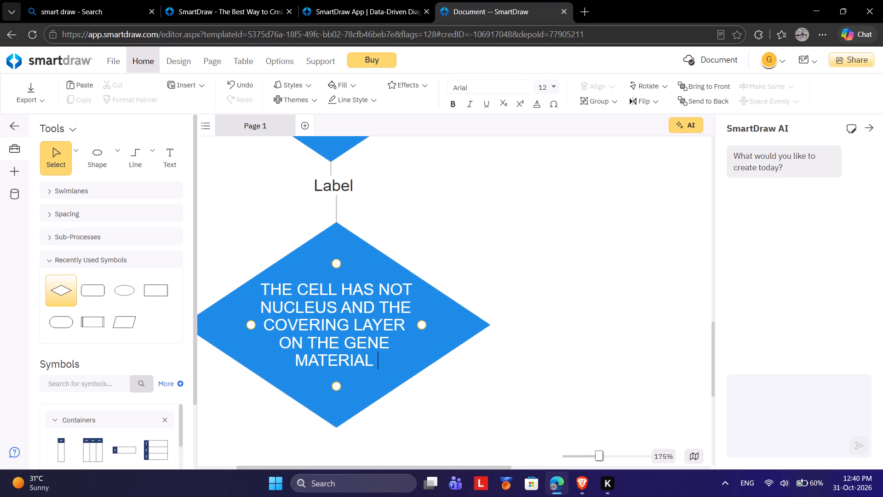
click(582, 278)
Add a diamond below the nucleus diamond, joined to it by a vertical connector.
scroll(502, 308, down, 2)
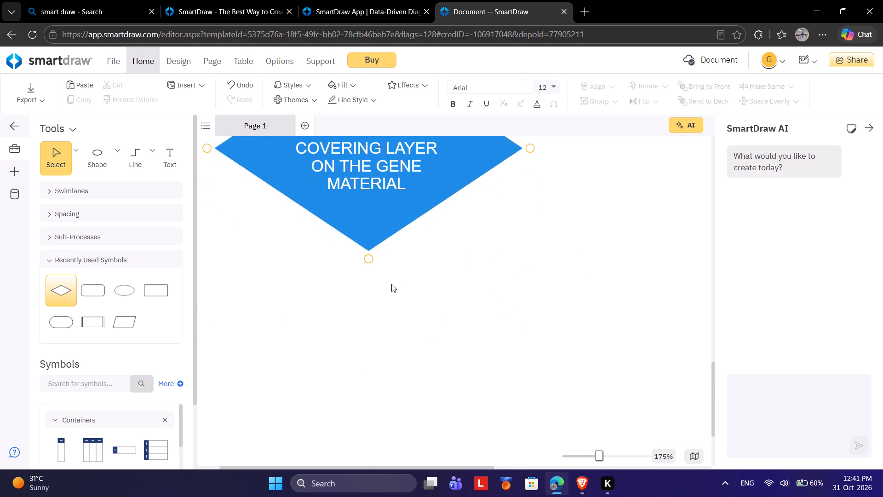
drag(320, 356, 310, 425)
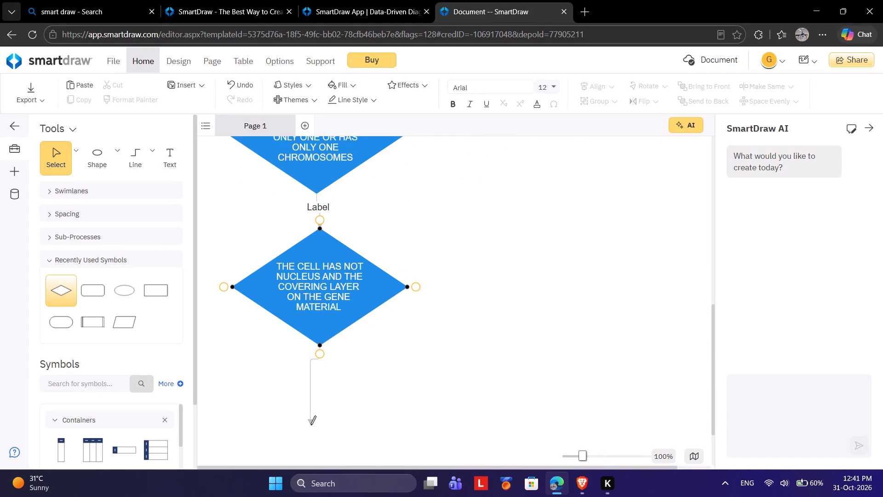
drag(310, 425, 321, 422)
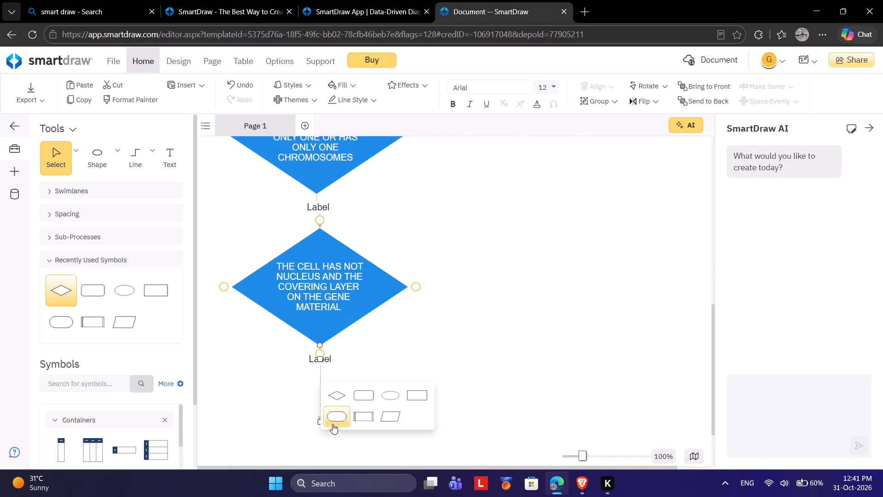
click(337, 397)
Add a second diamond below the new blank diamond, joined to it by a vertical connector.
scroll(338, 414, down, 2)
drag(318, 414, 316, 455)
right_drag(318, 414, 316, 455)
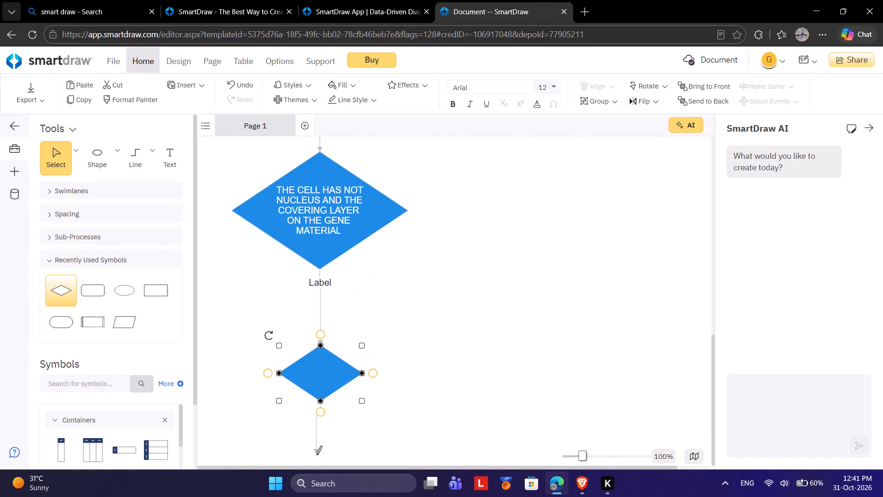
right_drag(316, 455, 321, 474)
drag(316, 455, 322, 430)
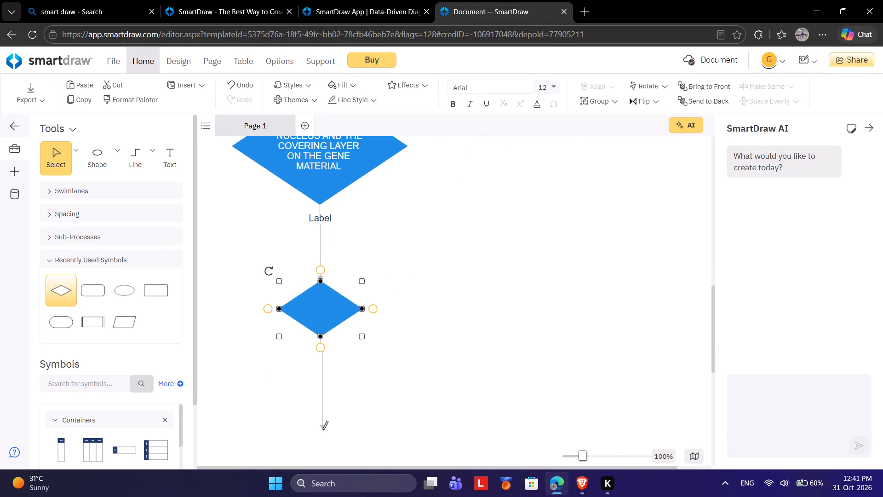
drag(322, 430, 322, 429)
click(333, 405)
Add a third diamond at the bottom of the prokaryotic chain, connected to the blank diamond above it.
drag(324, 462, 323, 478)
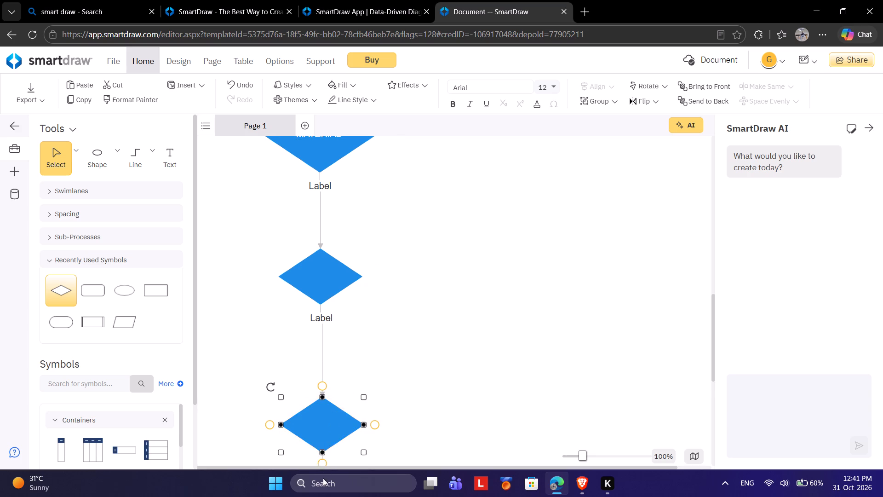
drag(323, 478, 319, 387)
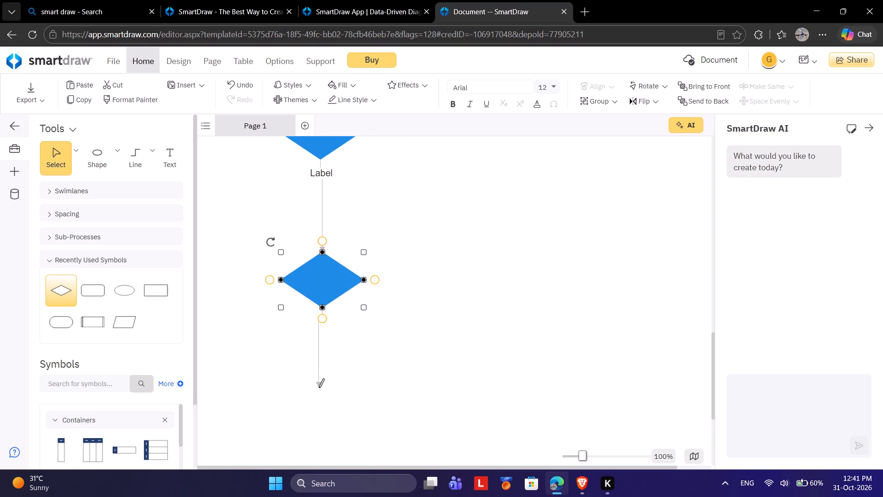
drag(319, 387, 321, 387)
click(339, 405)
Begin the text of the blank diamond below the nucleus diamond with "THE CELL DOES NOT HAS ANY HISTONE PROTEIN THATS WHY THE".
scroll(338, 383, up, 1)
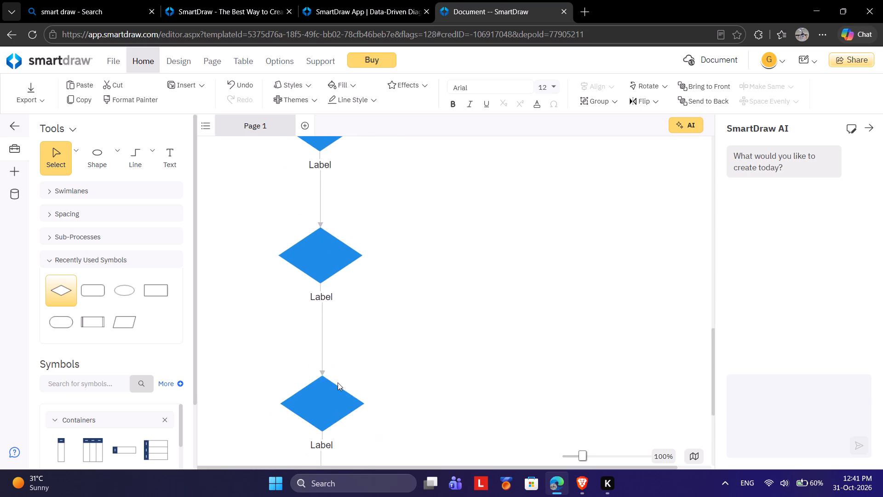
scroll(338, 382, up, 2)
double_click(319, 349)
text(THE)
key(space)
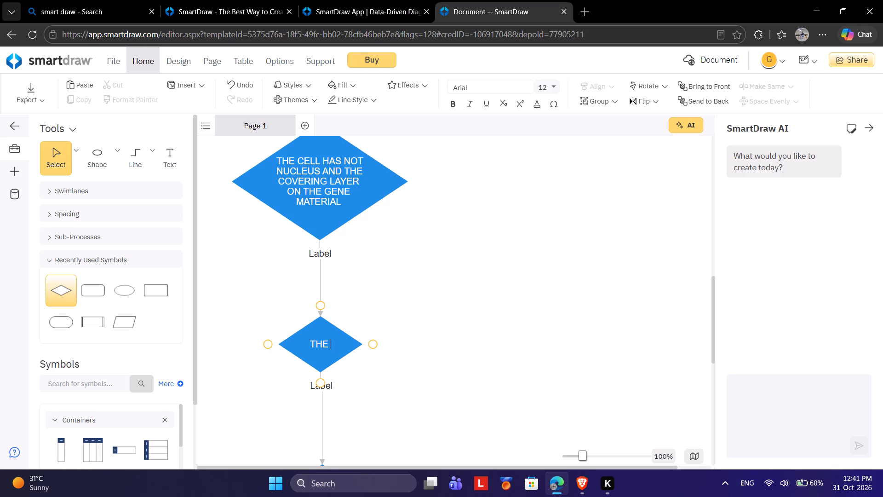
text(CA)
key(BackSpace)
text(ELL BO)
key(BackSpace)
key(BackSpace)
text(DOES NOT AH)
key(BackSpace)
key(BackSpace)
text(HAS ANY HISTONE PROTEIN THATS W)
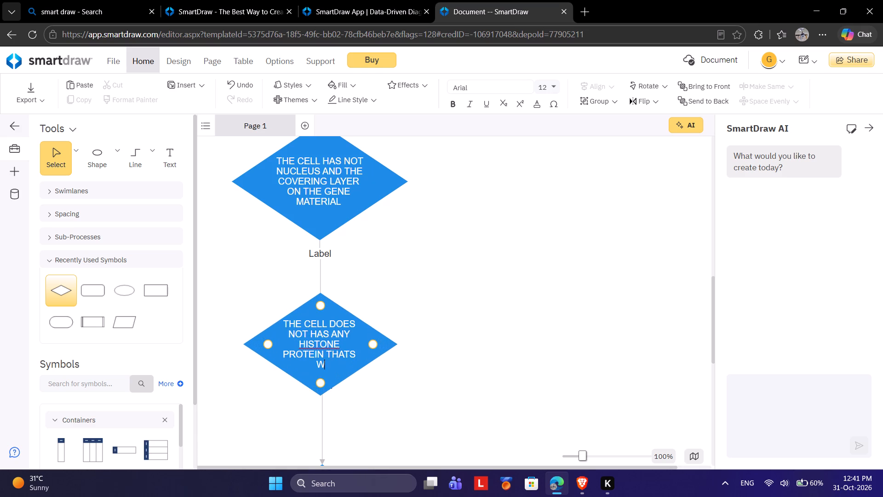
text(HY THE)
key(space)
Complete the histone diamond's text with "GENE ARE NOT PACKED OR THE HAS NOT SPECIFIC STRUCTURE".
text(GENE ARE)
key(space)
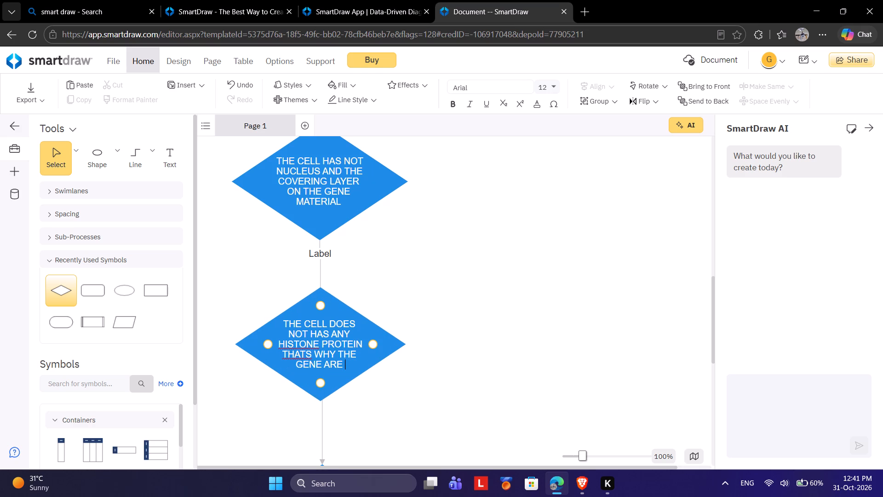
text(NOT PACLED)
key(BackSpace)
key(BackSpace)
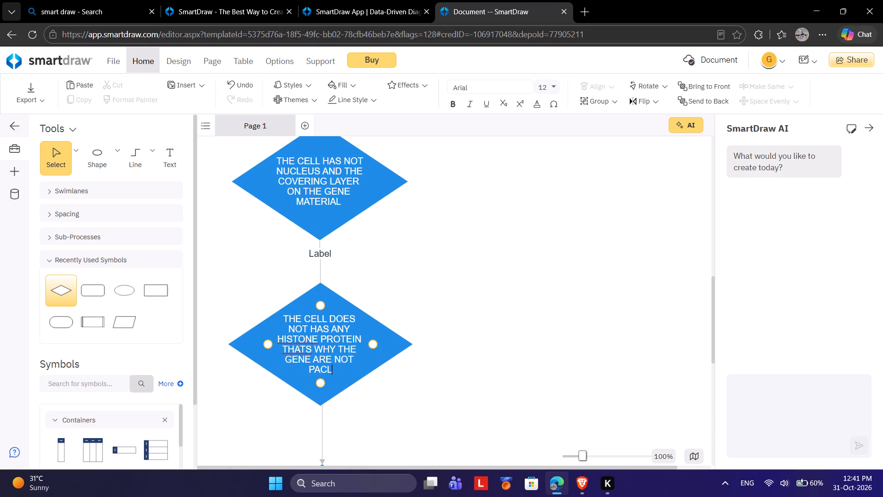
key(BackSpace)
text(KED OR THE HAS NOT AS)
key(BackSpace)
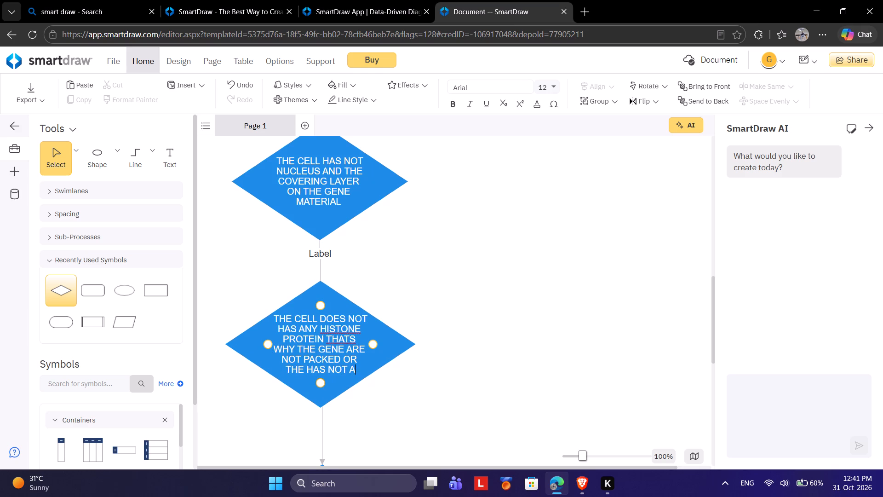
key(BackSpace)
text(SPECIFIC A)
key(BackSpace)
text(STRUCTURE)
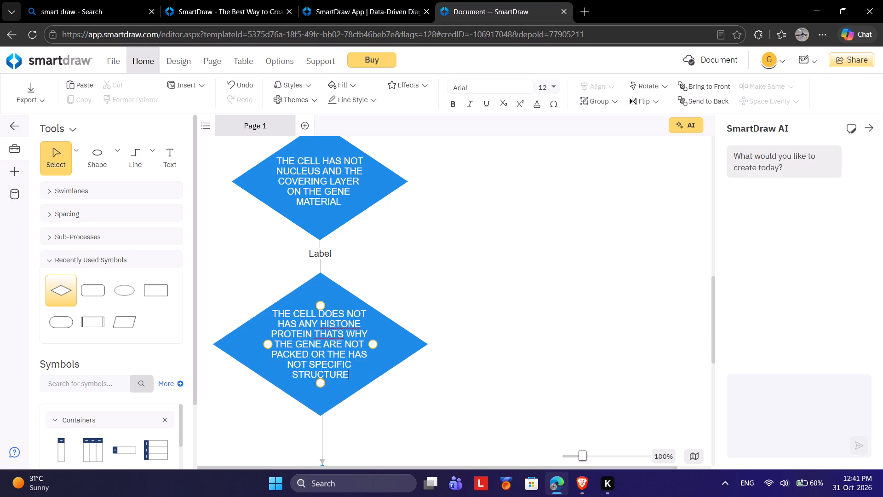
Enter "THEY HAS THE RIBOSOME WHICH IS THE 70S TYPE" in the blank diamond below the histone diamond.
scroll(323, 338, down, 3)
double_click(313, 333)
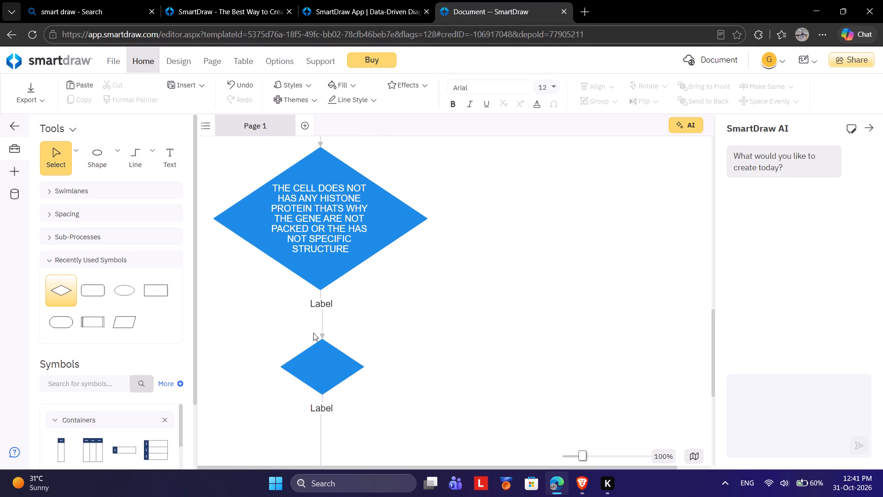
double_click(333, 360)
text(THEY HAS THE)
key(space)
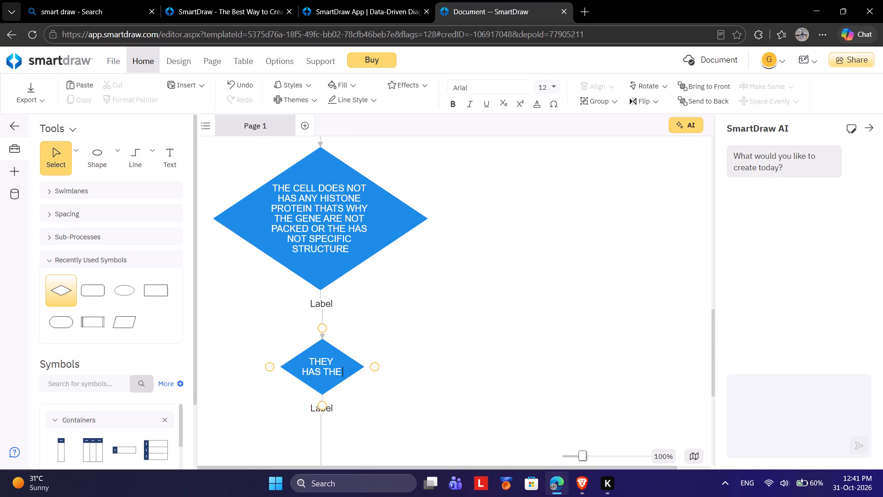
text(RIBOSOME WHICH IS THE 70S TYPE)
key(space)
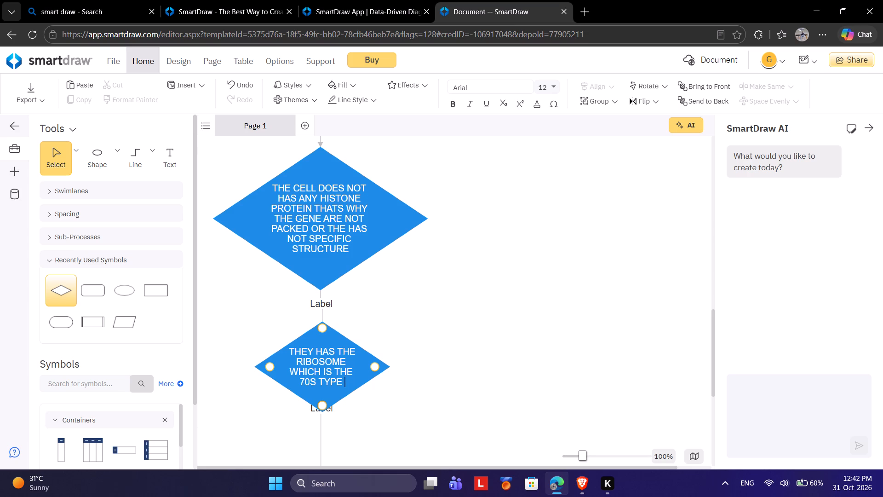
Continue the ribosome diamond's text with "WHICH HAS TWO TYPE 1.BIG TYPE".
text(WHICH AH)
key(BackSpace)
key(BackSpace)
text(HAS T)
key(BackSpace)
key(w)
key(BackSpace)
text(EWO)
key(BackSpace)
key(BackSpace)
key(BackSpace)
text(TWO TYPE O)
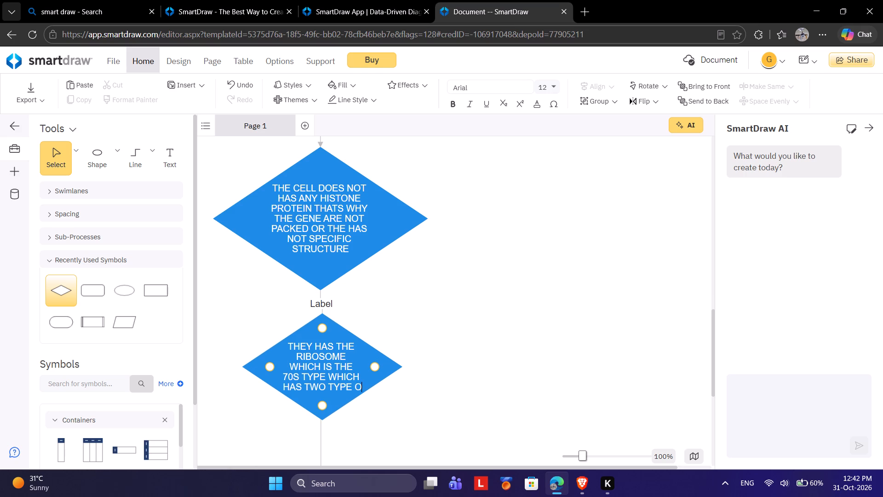
key(BackSpace)
text(1.)
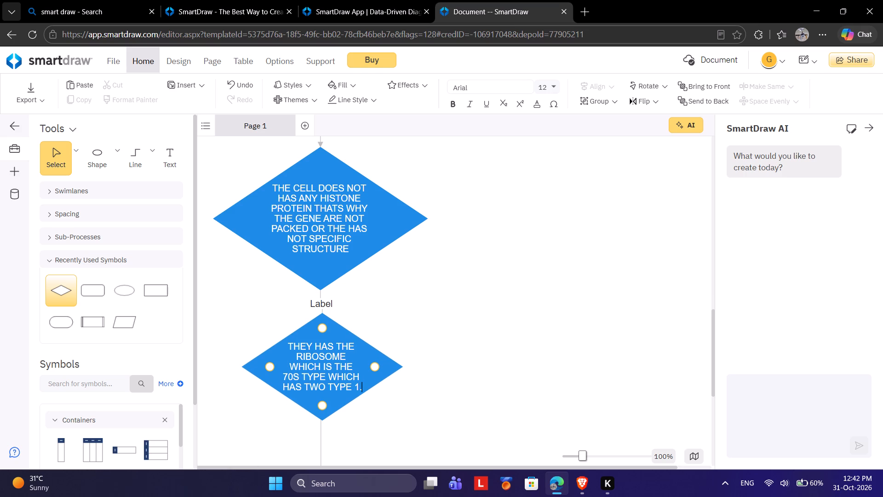
text(BIG)
key(space)
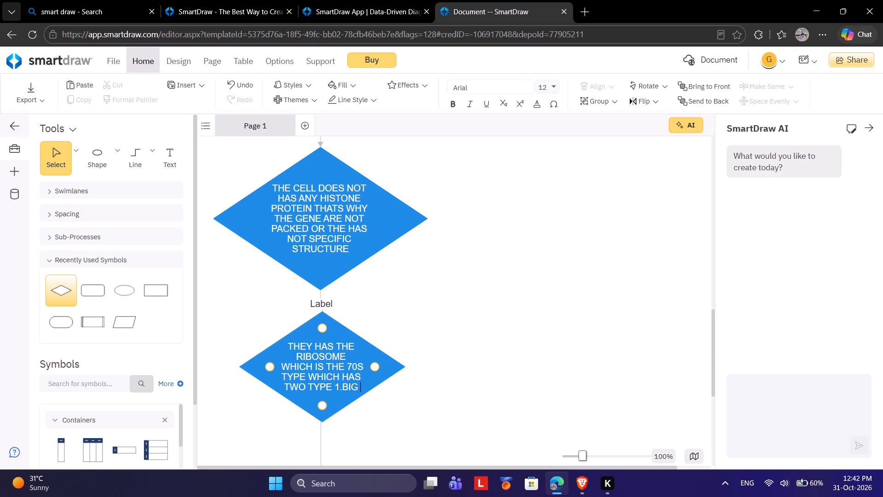
text(TYPE)
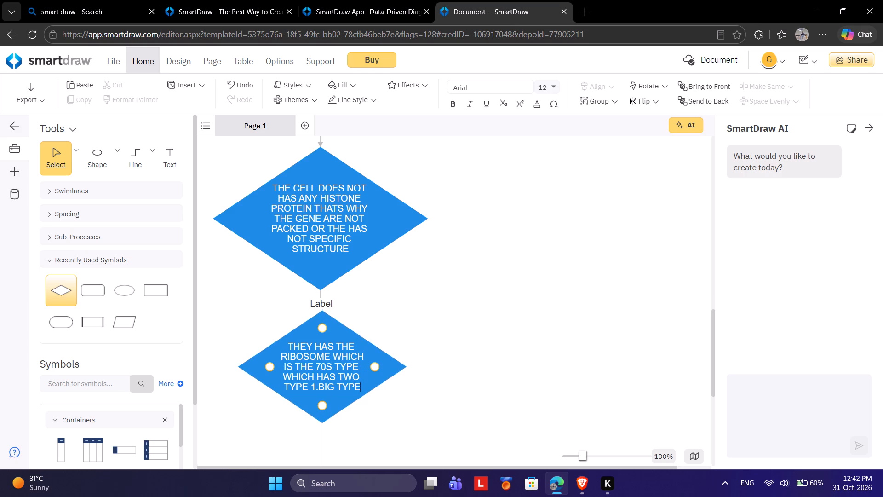
key(space)
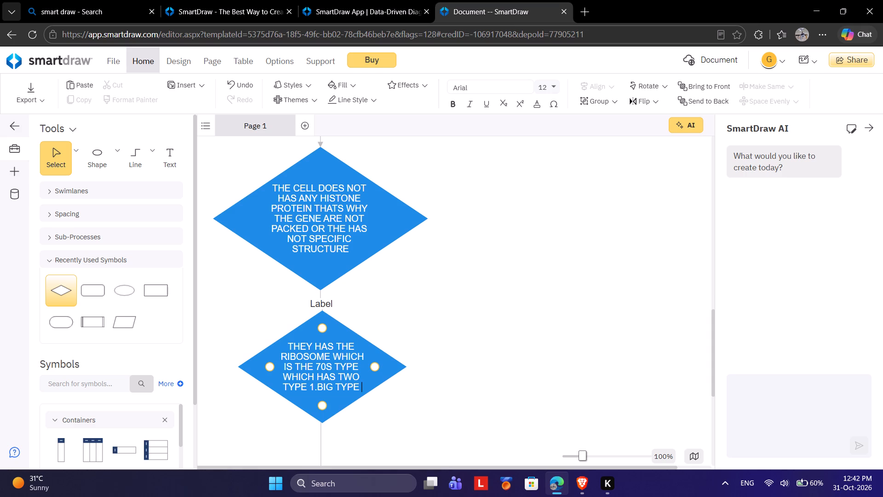
Complete the ribosome diamond's text with "50S AND THE 20S AS THE SMALL PART".
text(50S AND THE)
key(space)
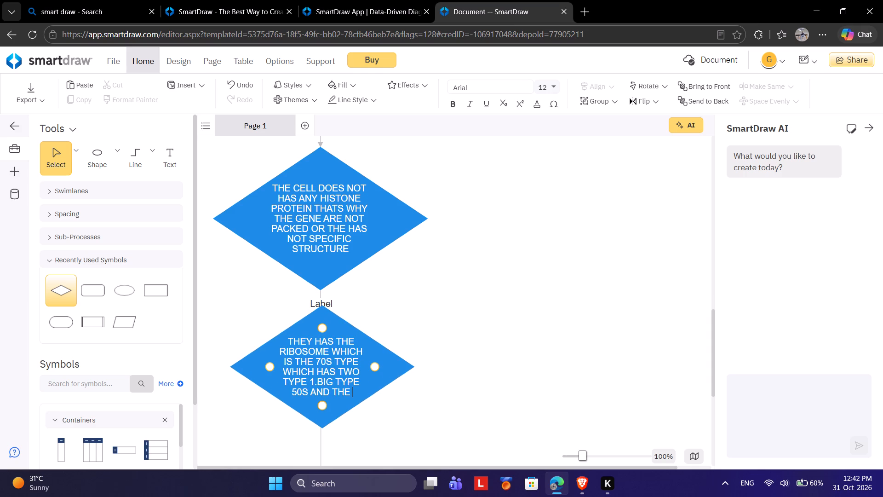
text(30S A)
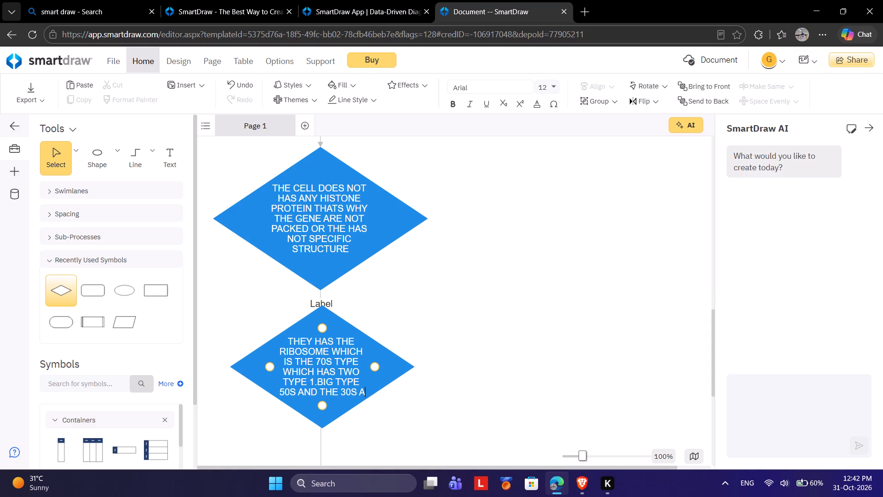
key(BackSpace)
key(BackSpace)
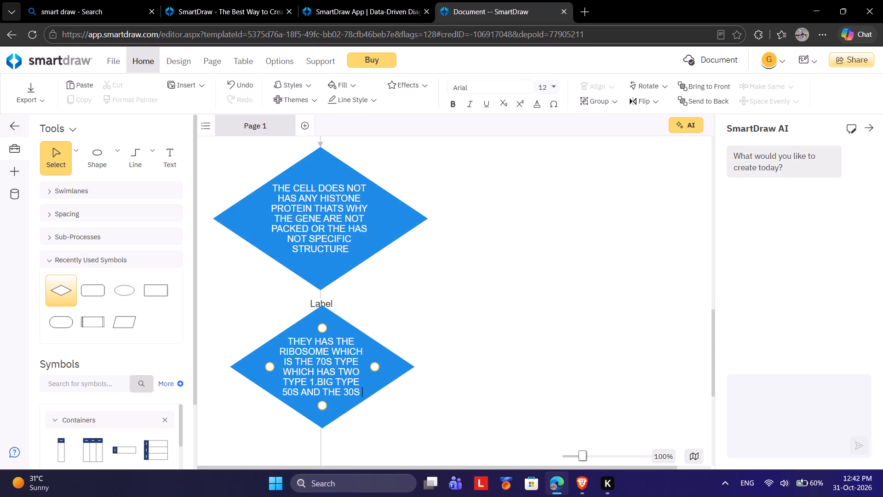
key(BackSpace)
key(BackSpace)
key(BackSpace)
text(20)
key(space)
key(BackSpace)
key(BackSpace)
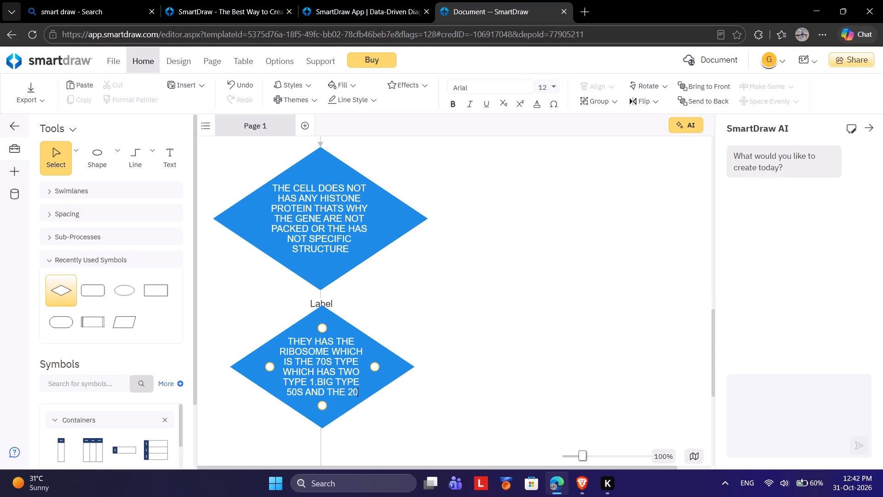
text(S AN)
key(BackSpace)
text(S TE)
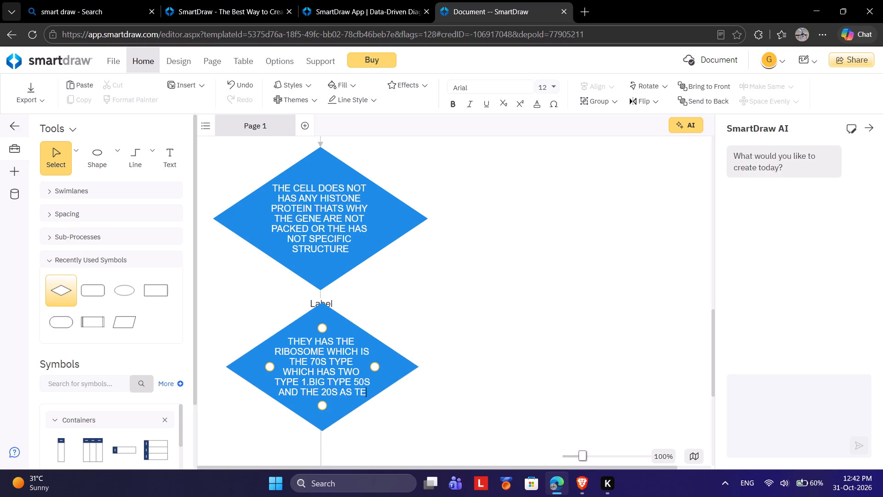
key(BackSpace)
text(HE SMALL PA)
text(RT)
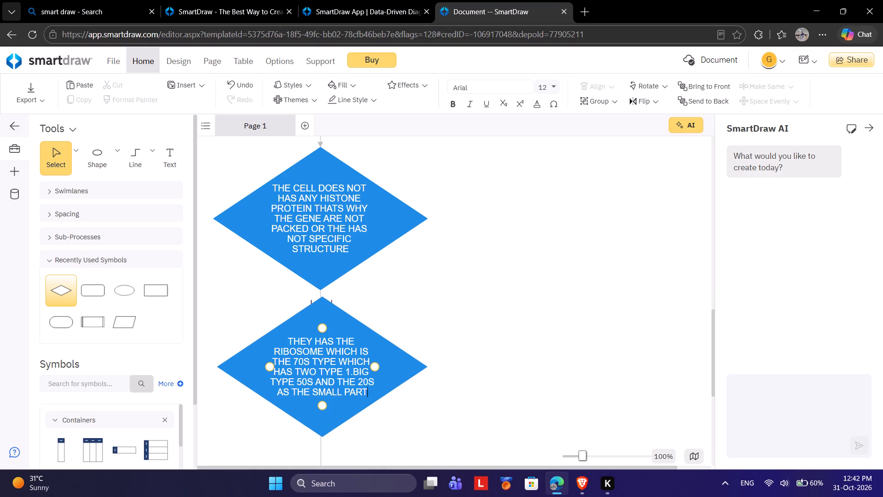
Begin the text of the blank diamond below the ribosome diamond with "HAS LESS OR NOT ANY ORGNAS LIKE THE EUKARYOTIC".
scroll(434, 252, down, 3)
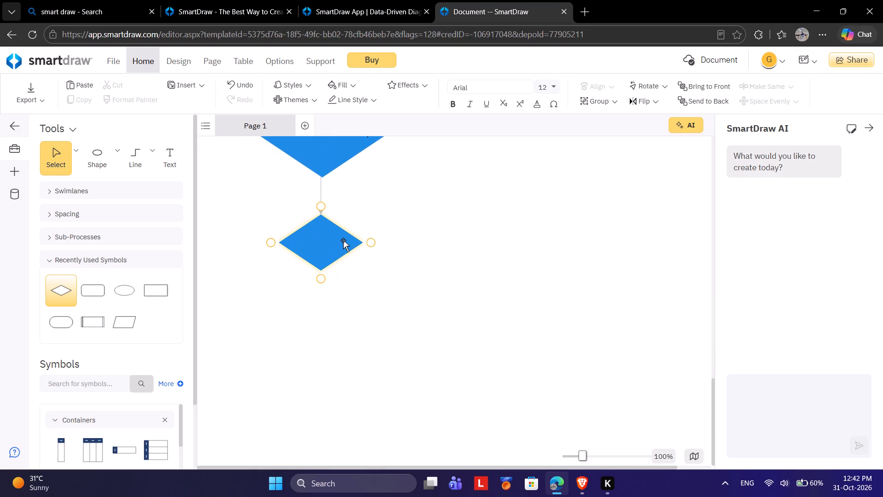
double_click(335, 243)
double_click(312, 367)
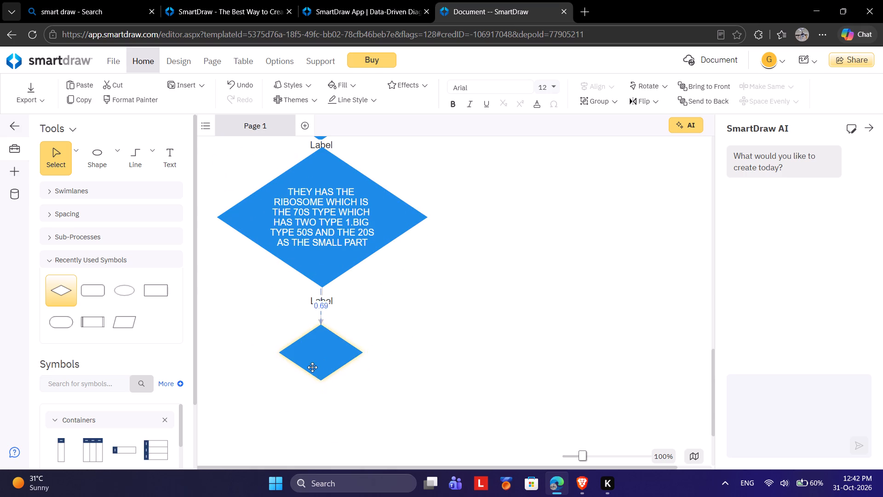
text(HAS)
key(space)
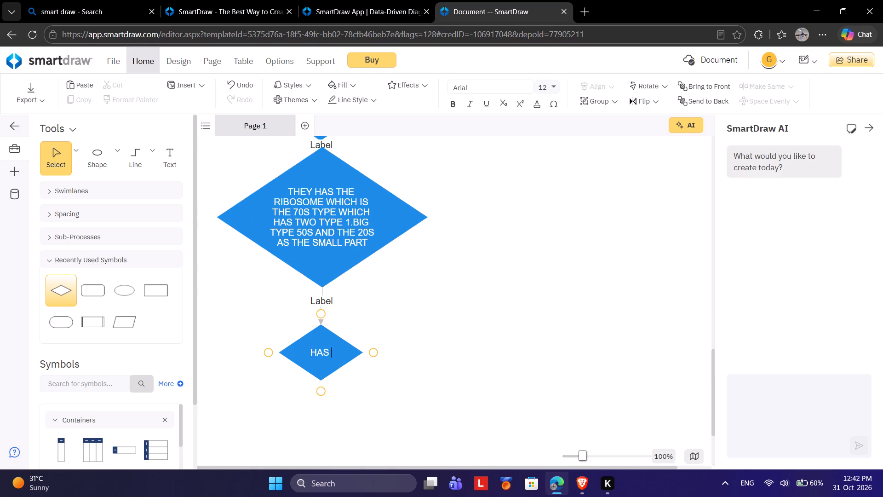
text(LWS)
key(BackSpace)
key(BackSpace)
text(ESS OR N)
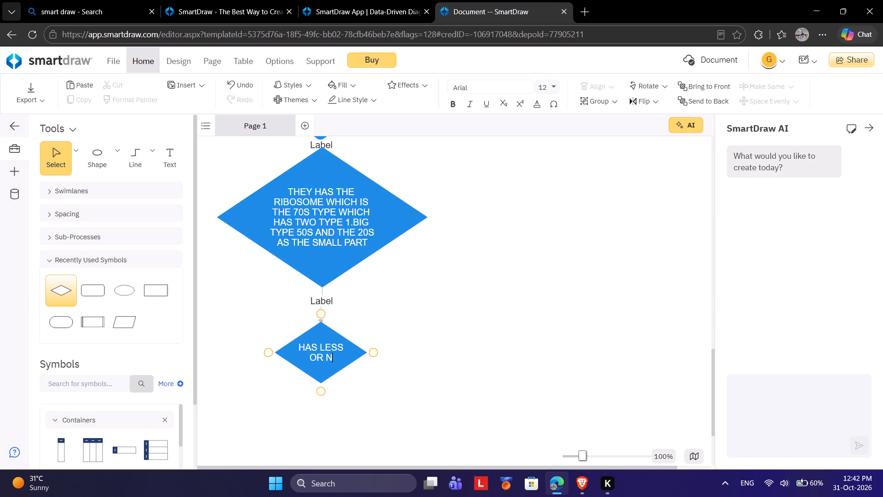
text(OT AY)
key(BackSpace)
text(NY ORGNAS LIKE THE)
key(space)
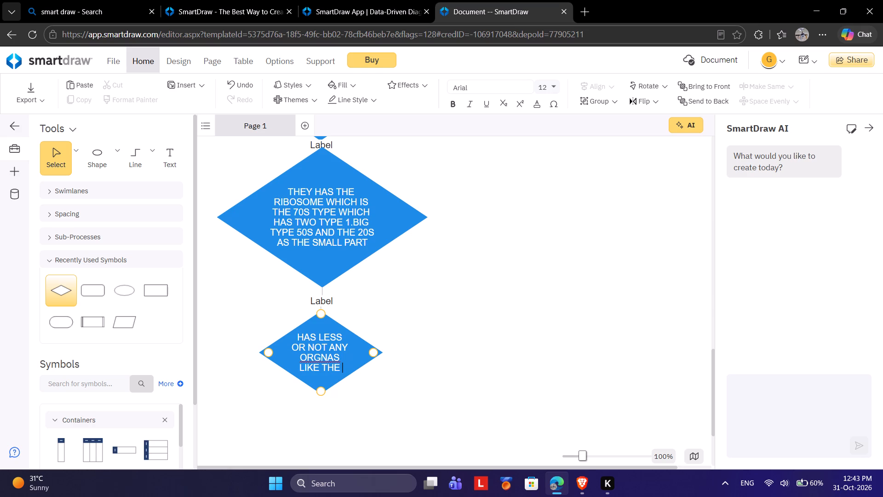
text(EUKARYOI)
key(BackSpace)
text(TIC)
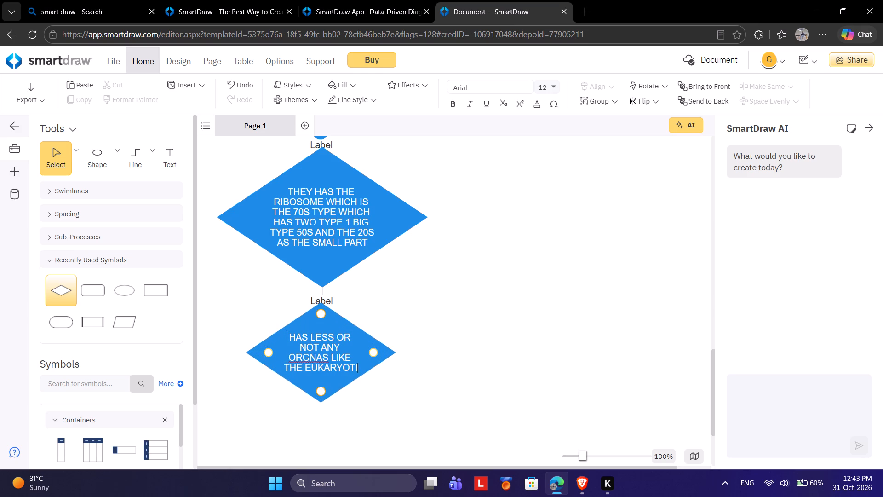
key(space)
key(BackSpace)
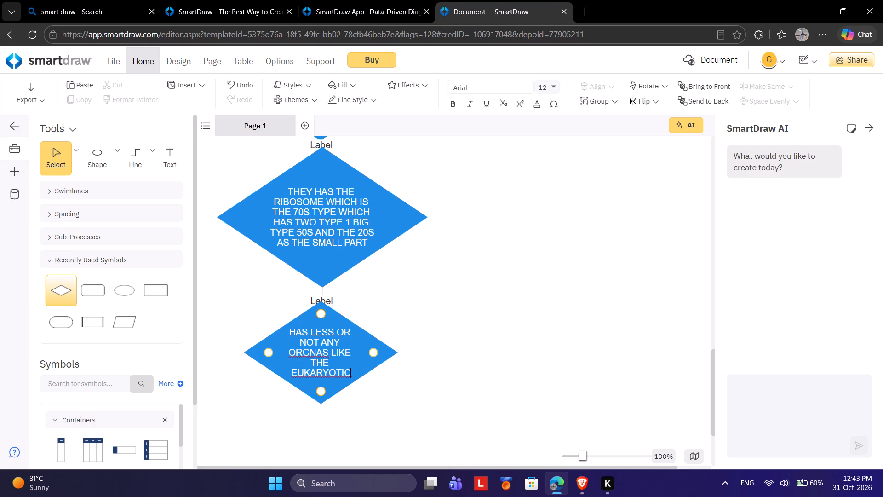
Continue the bottom diamond's text with the example "SUCH AS A LYSOMOES".
key(space)
text(SUCH AS A)
key(space)
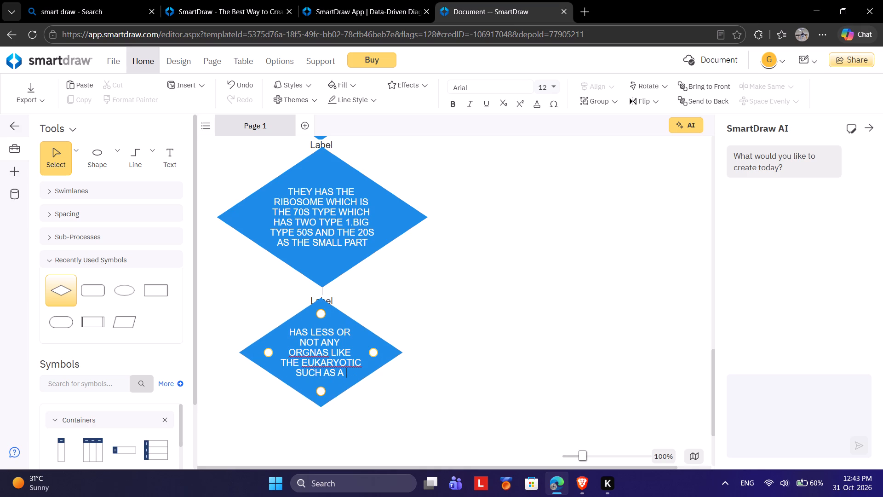
text(LOS)
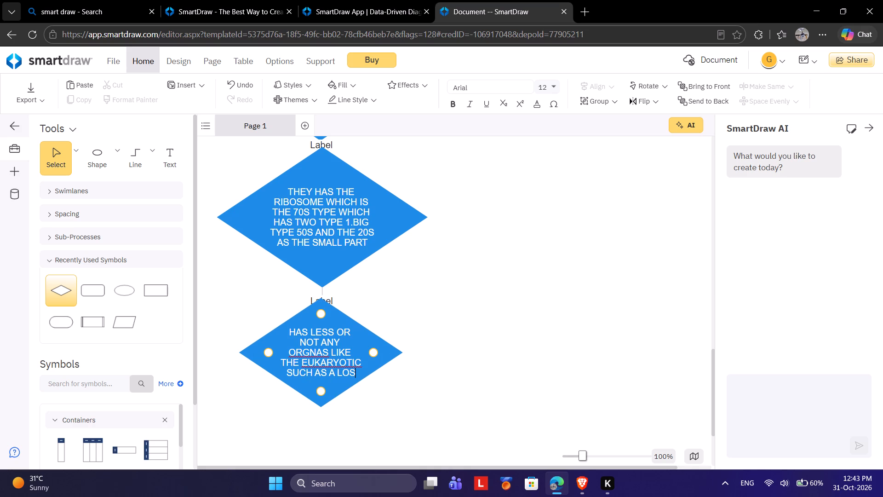
key(BackSpace)
key(BackSpace)
text(YSOMOS)
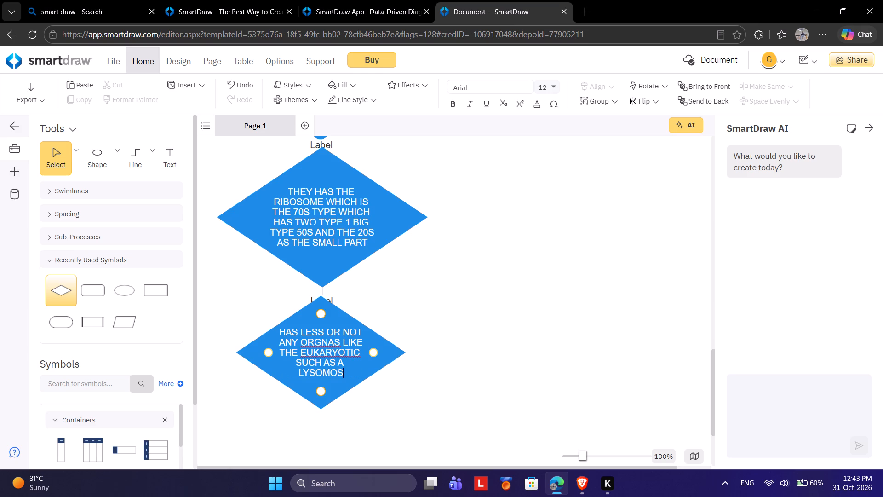
key(BackSpace)
text(ES)
key(space)
Complete the bottom diamond's organelle list with ", THE ER, THE GOLGI APPARTUS , MITOCONDRIA".
text(, THE)
key(space)
text(ER, THE GL)
key(BackSpace)
text(OLGI APPARTUE)
key(BackSpace)
text(S , T=)
key(BackSpace)
key(BackSpace)
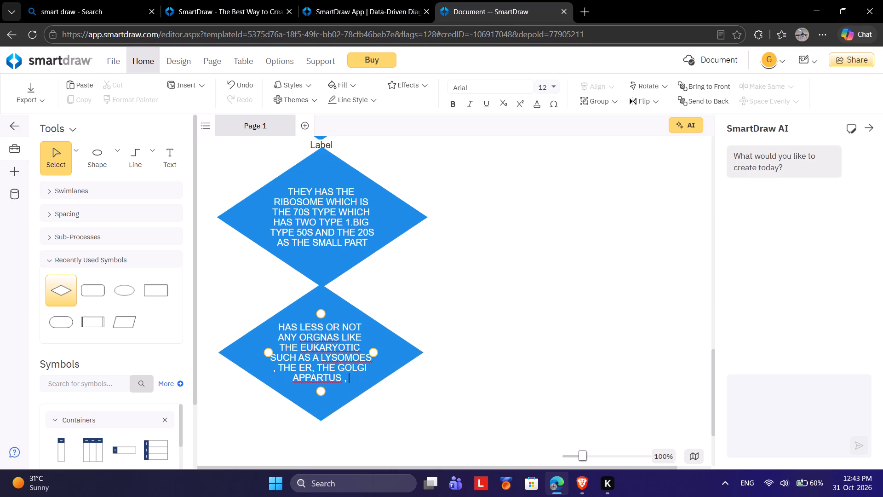
text(MITOCONDI)
key(BackSpace)
text(RIA)
click(464, 339)
Move the organelle diamond down so it sits clear of the ribosome diamond.
drag(347, 358, 348, 418)
click(486, 279)
Place a blank diamond below the organelle diamond, connected to it and spaced apart.
scroll(484, 278, down, 3)
drag(322, 380, 323, 438)
click(344, 414)
Begin the text of the blank diamond below the organelle diamond with "THEY HAS ONLY THE CODONE TYPE OF THE DNA".
double_click(309, 419)
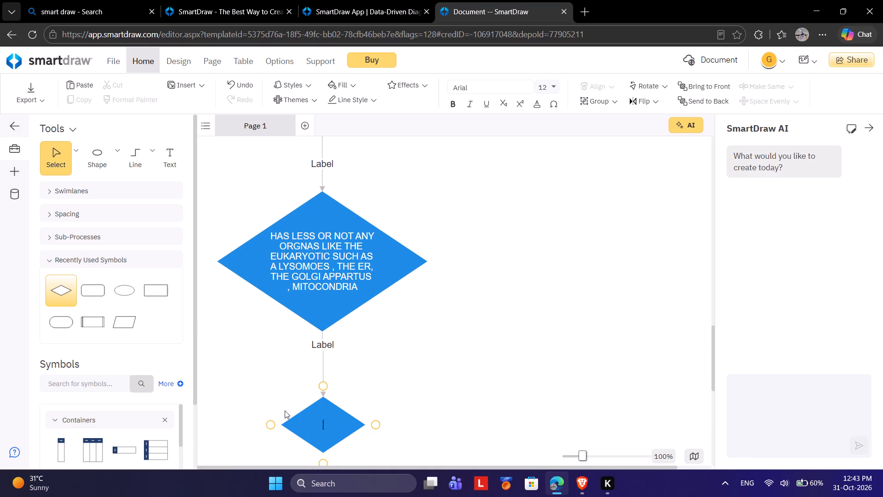
text(THEY HAS ONLY THE)
key(space)
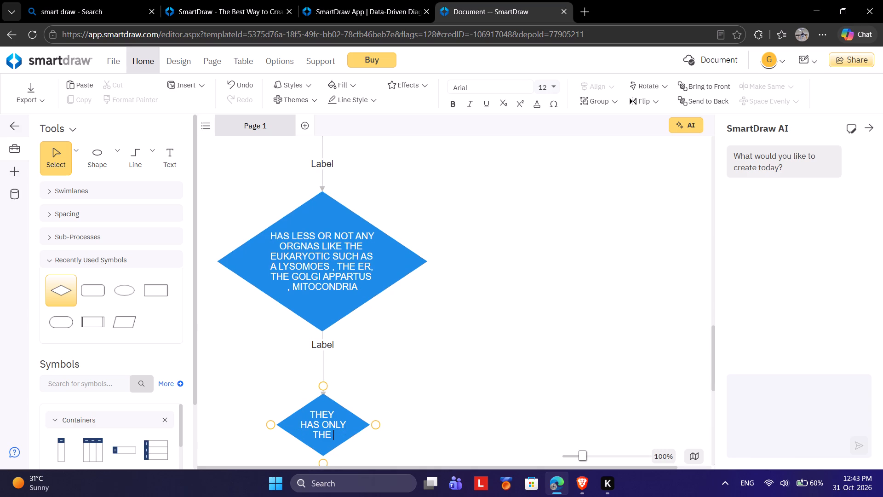
text(CODE)
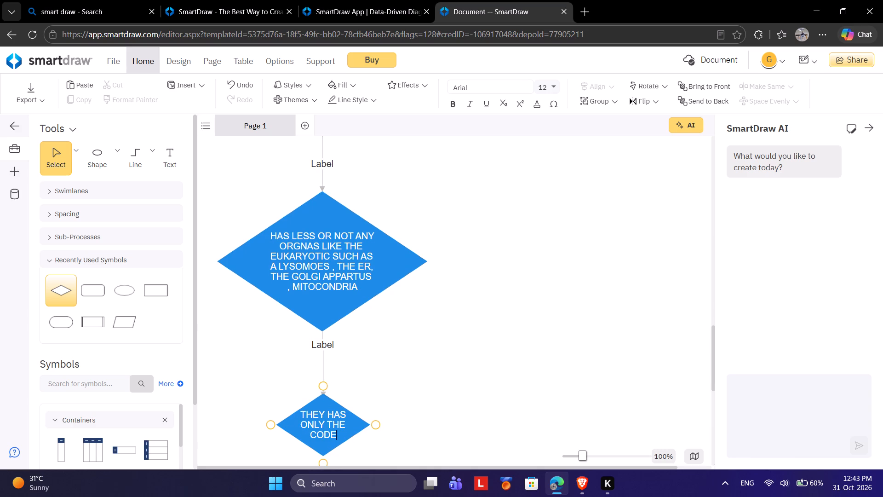
key(n)
key(BackSpace)
key(BackSpace)
text(ONE TYPE OF THE CN)
key(BackSpace)
key(BackSpace)
text(DNA)
key(space)
Continue the DNA diamond's text with "GENERALLY IN THE EUKARYOIC".
text(GENERALLY THE)
key(space)
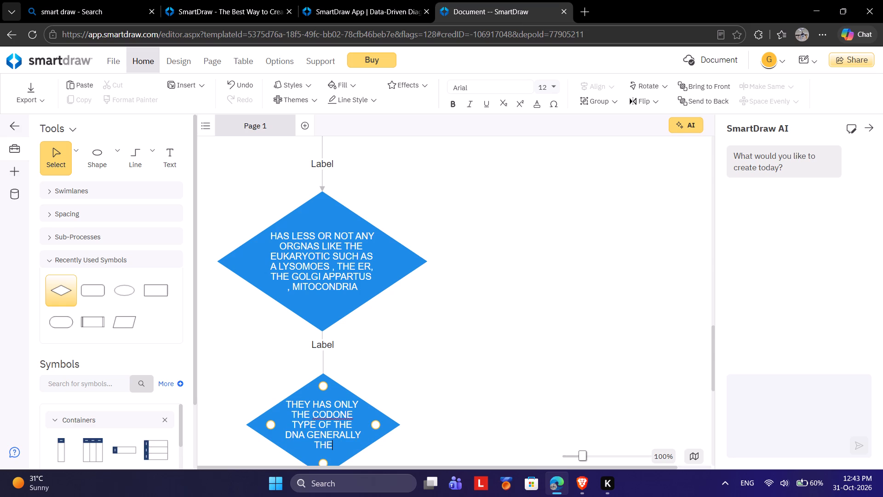
key(BackSpace)
key(BackSpace)
key(BackSpace)
key(BackSpace)
text(IN THE)
key(space)
key(d)
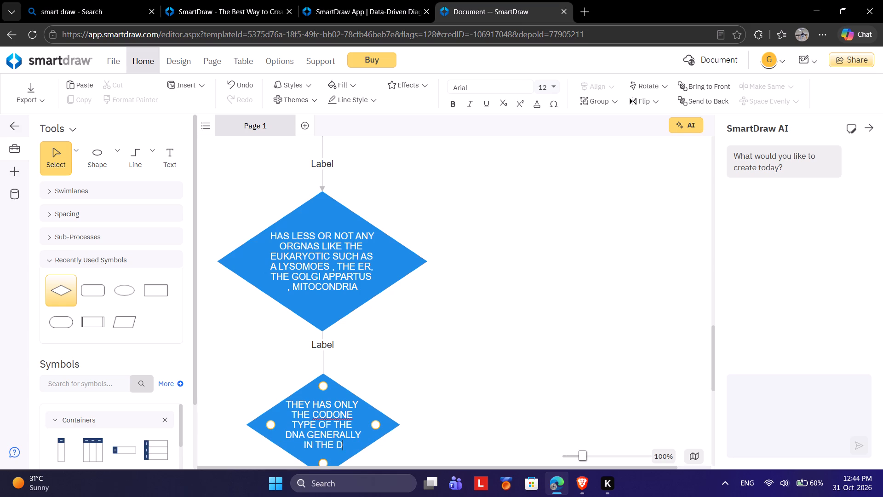
key(BackSpace)
text(EUR)
key(BackSpace)
text(KARYOIC ATH)
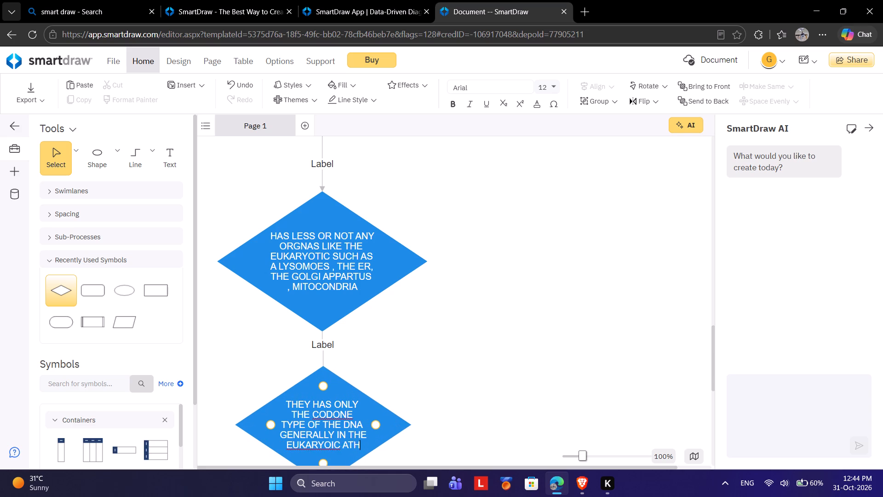
key(BackSpace)
key(BackSpace)
key(BackSpace)
text(EH)
key(BackSpace)
key(BackSpace)
Continue the DNA diamond's text with "THE DNA HAS TWO TYPE THE CODED AND THE NON CODED".
text(THE CNA)
key(BackSpace)
key(BackSpace)
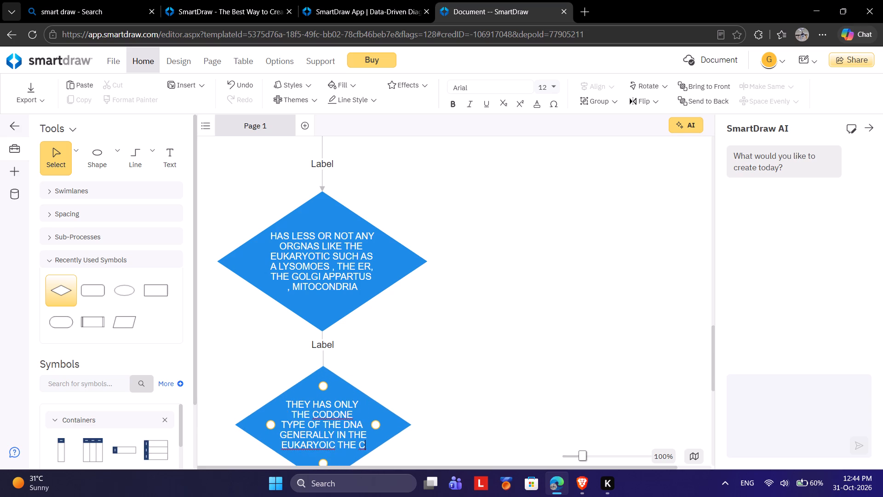
key(d)
key(BackSpace)
key(BackSpace)
text(DNA HAS TWO)
key(space)
text(TYPE THE COE)
key(BackSpace)
text(DEE)
key(BackSpace)
text(D AND THE NONO)
key(space)
key(BackSpace)
key(BackSpace)
key(space)
text(O)
key(BackSpace)
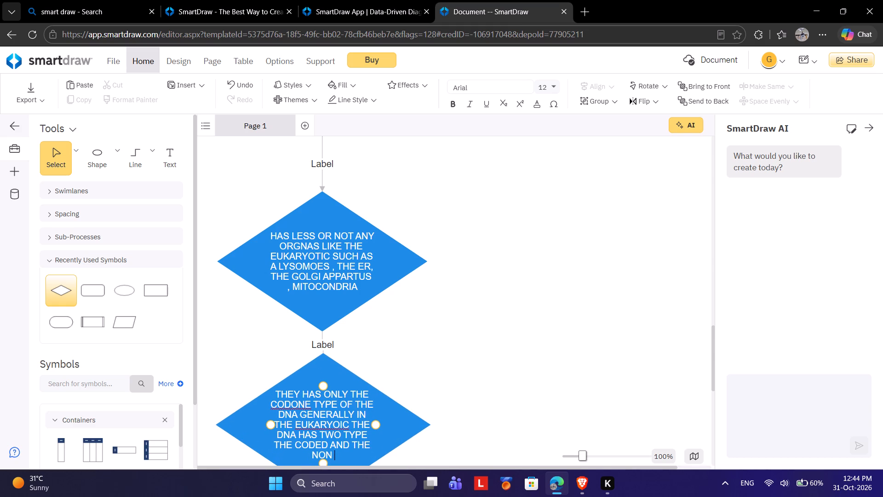
text(CODED)
key(space)
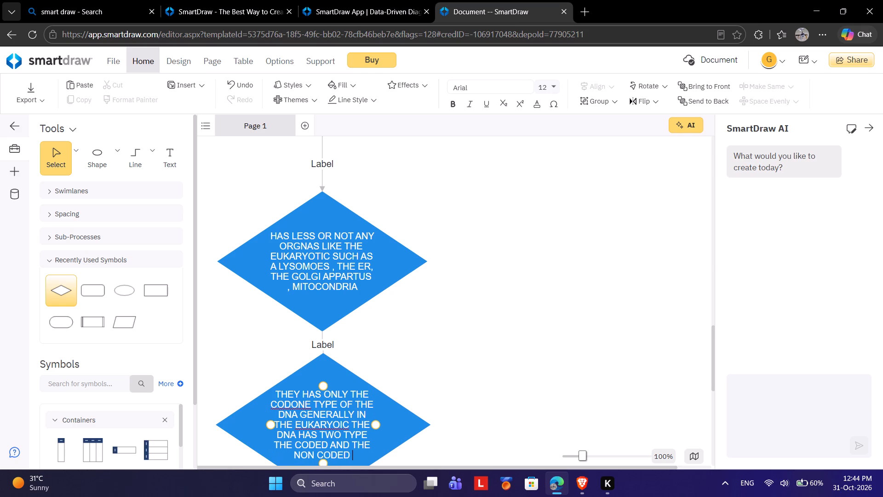
Continue the DNA diamond's text with "THE CODED ARE".
text(THE DO)
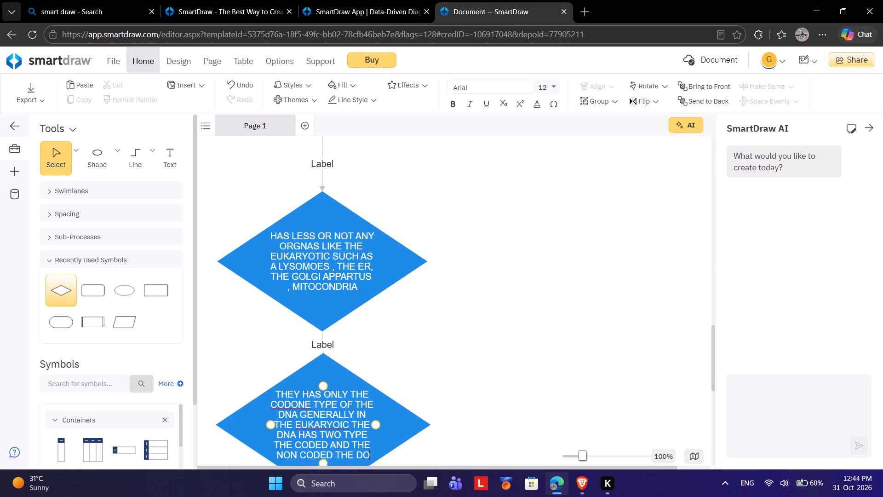
key(BackSpace)
key(BackSpace)
text(CODED ARE THT)
key(BackSpace)
key(BackSpace)
key(BackSpace)
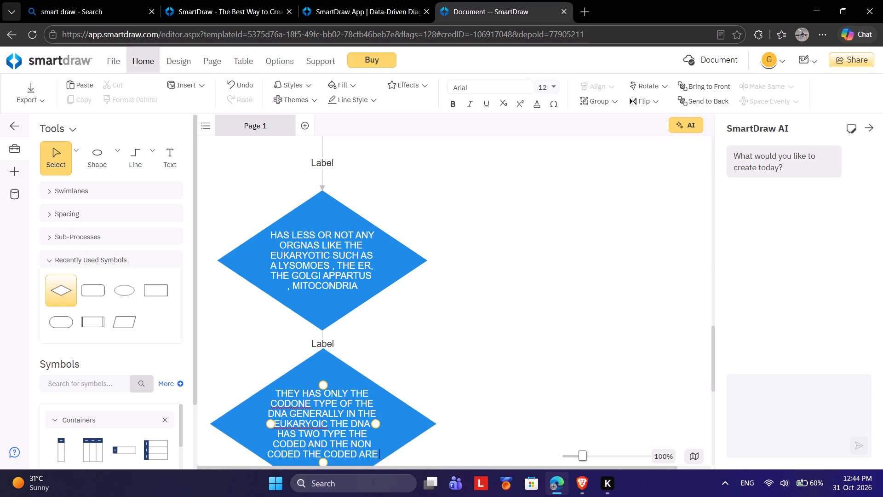
Continue the DNA diamond's text with "RESPONSIBLE FOR THE".
key(t)
key(BackSpace)
text(RESPIN)
key(BackSpace)
key(BackSpace)
text(ONSIBLE FO)
key(BackSpace)
key(BackSpace)
key(o)
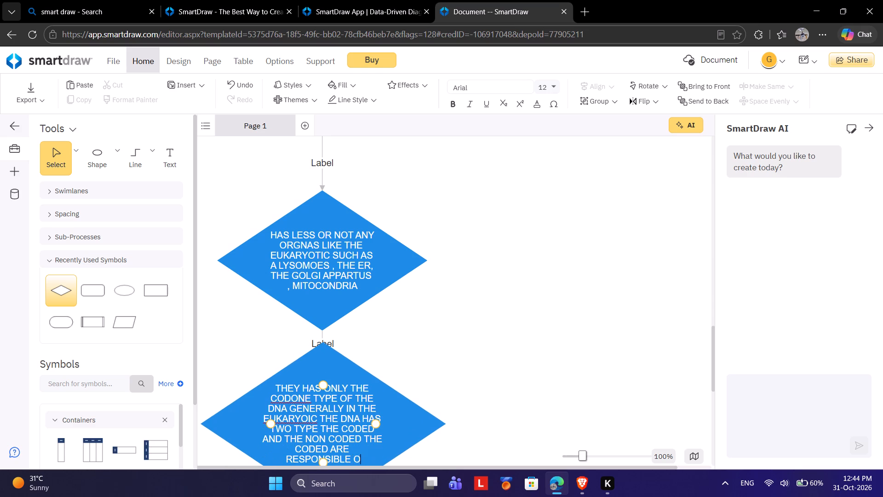
key(BackSpace)
key(g)
key(BackSpace)
text(FOR THE)
key(space)
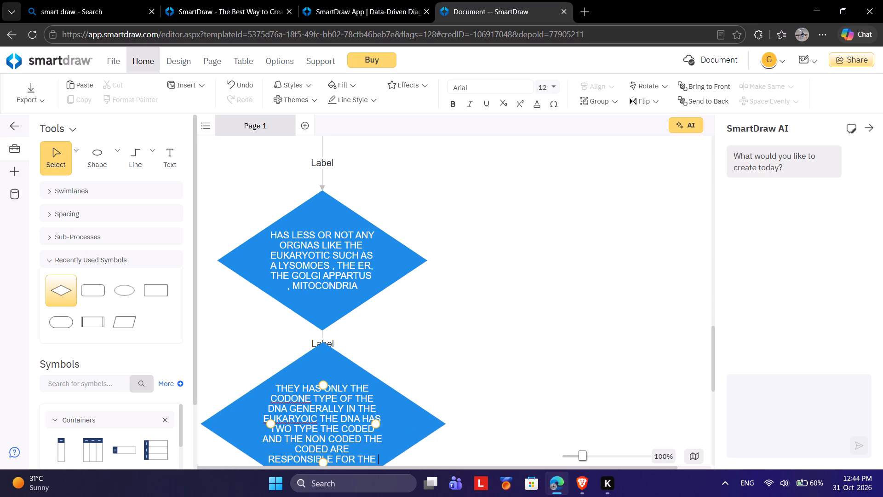
Finish the DNA diamond's text with "MULTIPLICATION AND FOR THE mRNA AND THE PROTEIN FORMATION".
text(MULTIPLICATION AND T)
key(BackSpace)
text(FOR THE)
key(space)
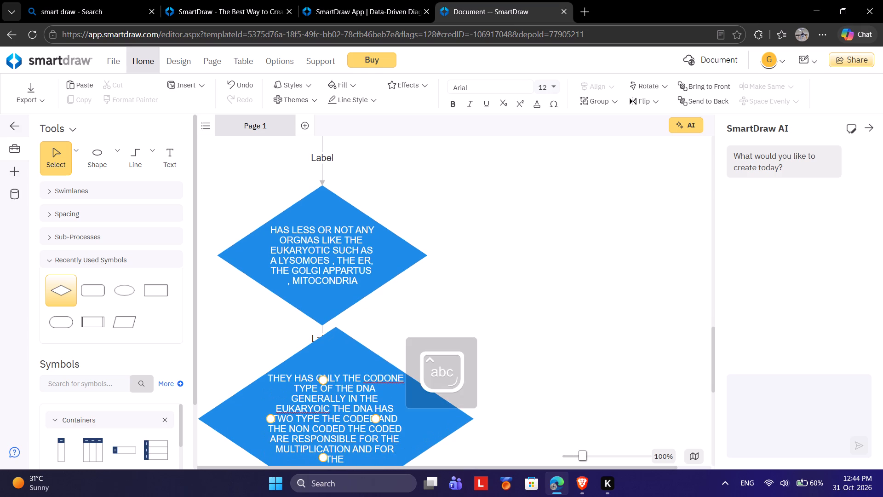
key(r)
key(BackSpace)
key(m)
text(RNA AND THE PROTEIN FORMATION)
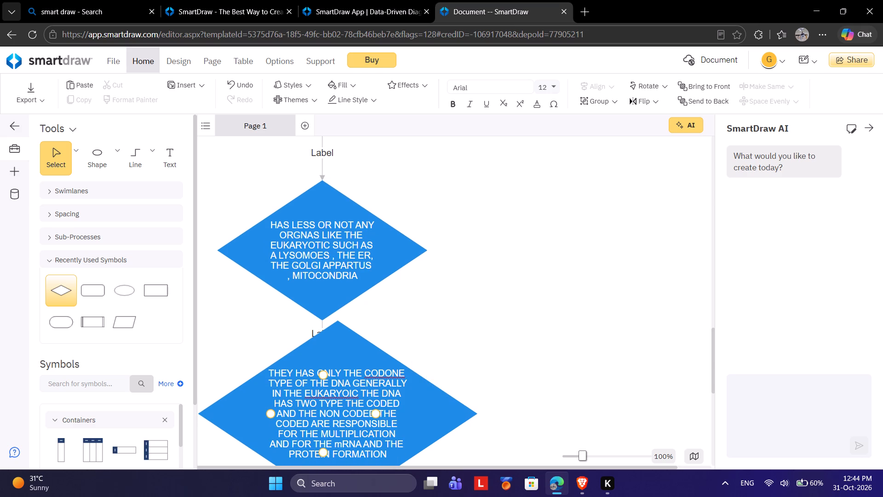
click(514, 358)
Move the DNA diamond down to leave a gap below the organelle diamond.
scroll(436, 346, down, 2)
drag(350, 231, 321, 287)
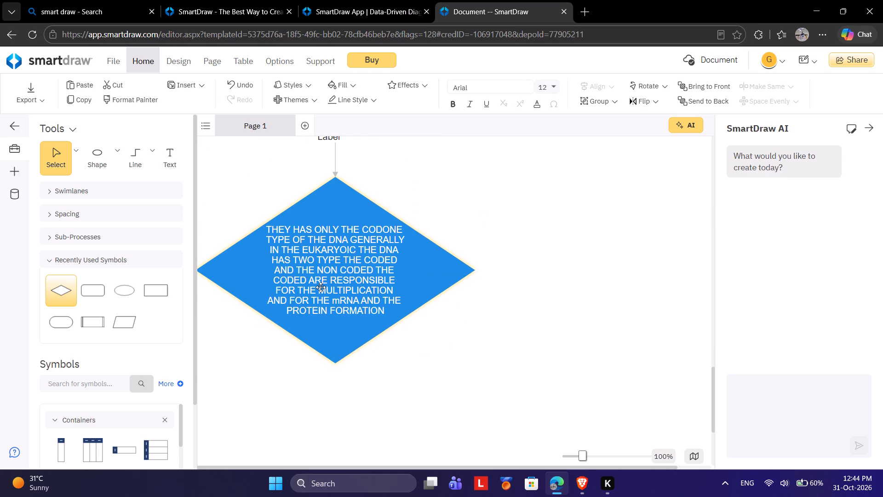
drag(321, 287, 317, 270)
Add a blank diamond below the DNA diamond, connected to it.
drag(334, 360, 333, 381)
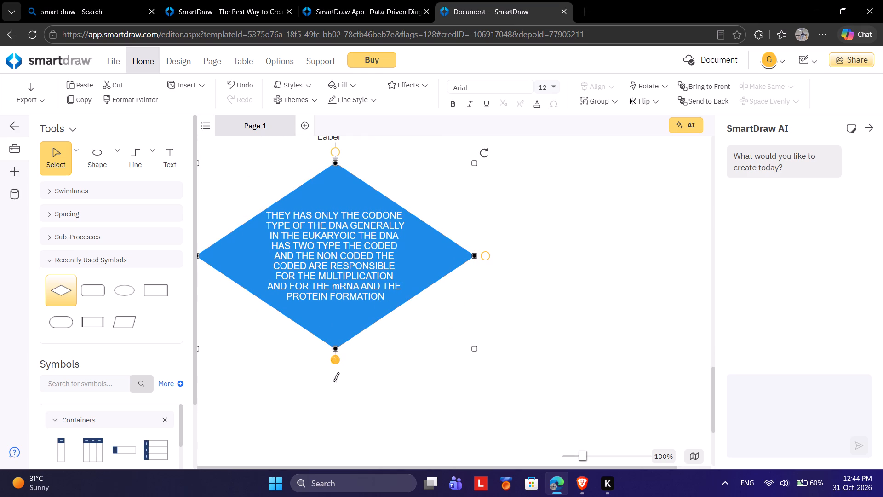
drag(333, 381, 334, 417)
click(351, 434)
Begin the text of the blank diamond below the DNA diamond with "THE PROKARYOTIC ARE HAS SOME ADDITIONAL".
double_click(332, 418)
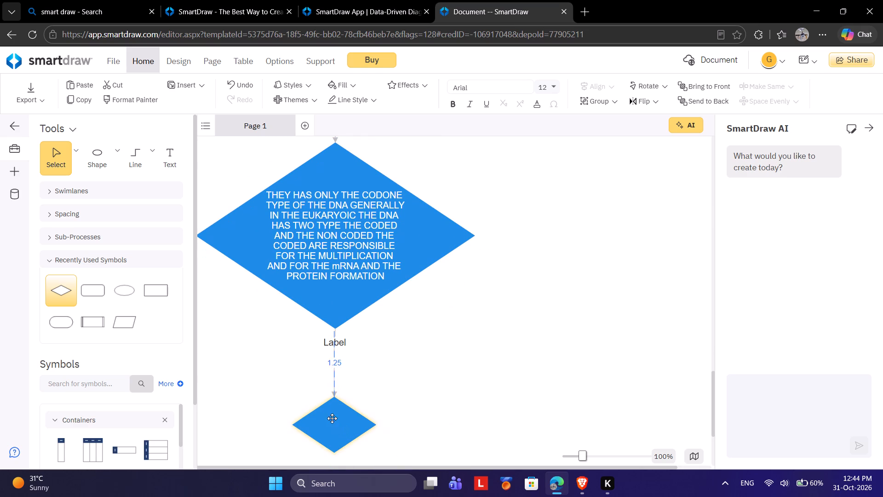
text(THE)
key(space)
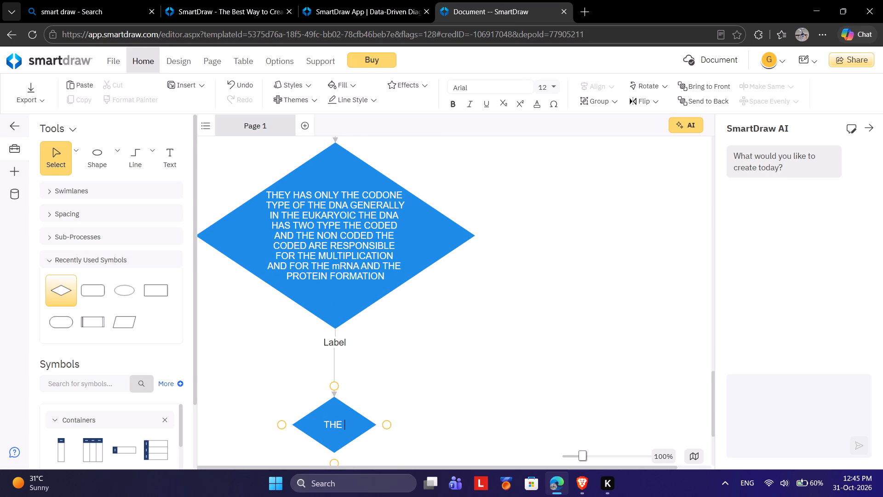
text(PROKARYOIC)
key(BackSpace)
key(BackSpace)
text(TIC A)
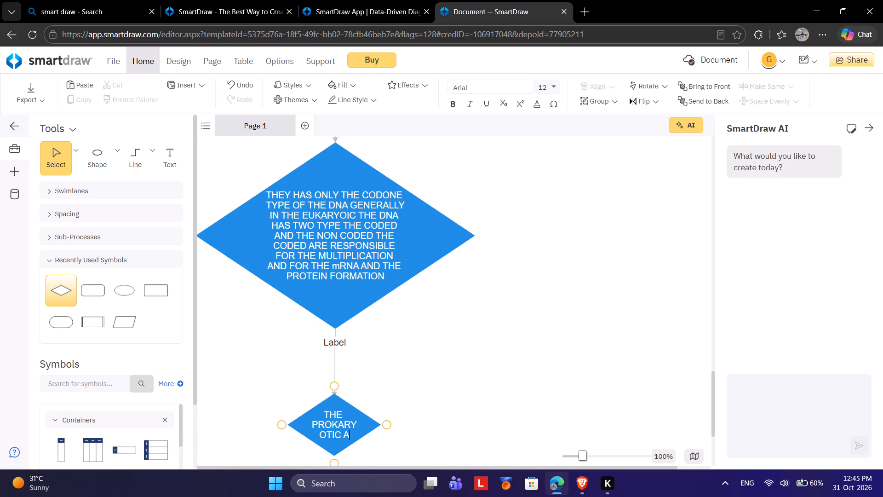
text(RE HAS SOME ADDITIONLA)
key(BackSpace)
key(BackSpace)
text(AL)
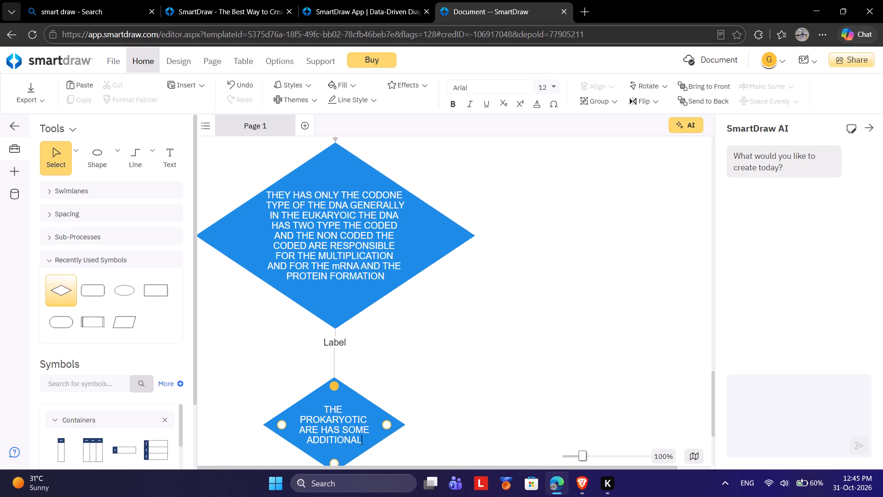
Continue the new prokaryotic diamond's text with "ORGANES LIKE THE".
key(space)
text(ORGANED)
key(space)
key(BackSpace)
key(s)
key(BackSpace)
key(BackSpace)
key(BackSpace)
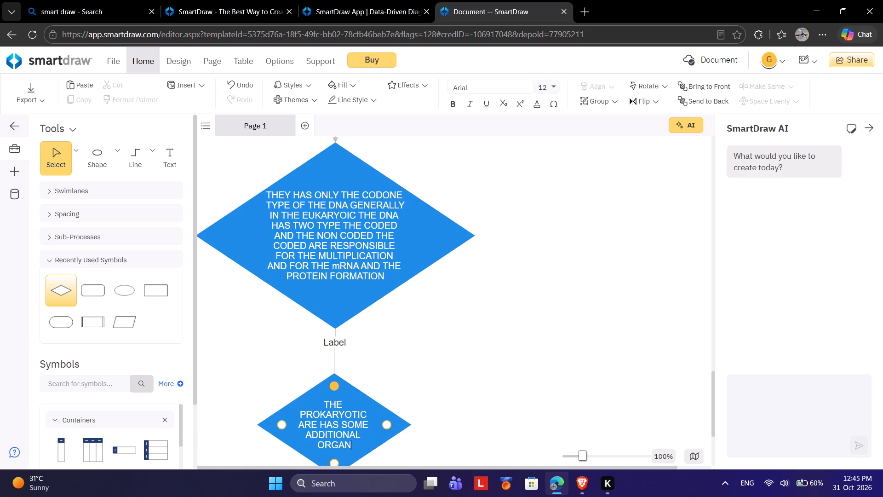
text(ES LIKE THE)
key(space)
Continue the additional-organs diamond's text with "FLEGELA AND THE".
text(FIBRELLA THE)
key(space)
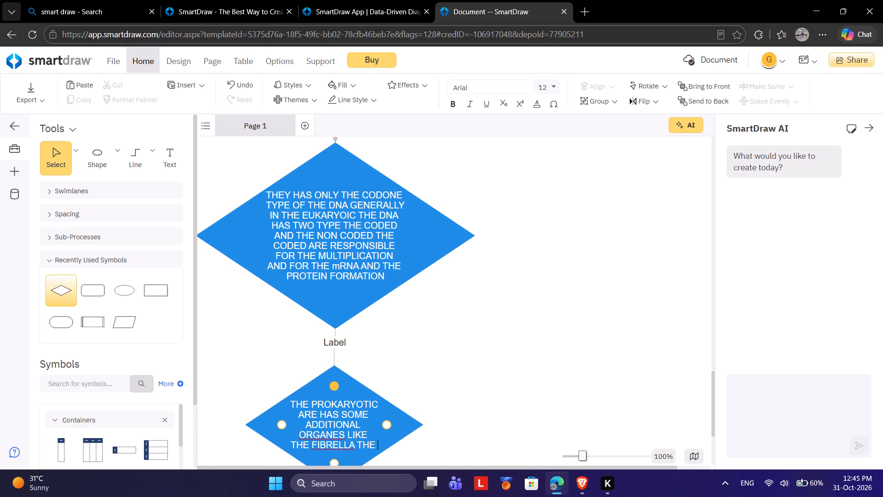
key(BackSpace)
key(BackSpace)
key(BackSpace)
key(BackSpace)
key(BackSpace)
key(BackSpace)
key(BackSpace)
key(BackSpace)
key(BackSpace)
key(BackSpace)
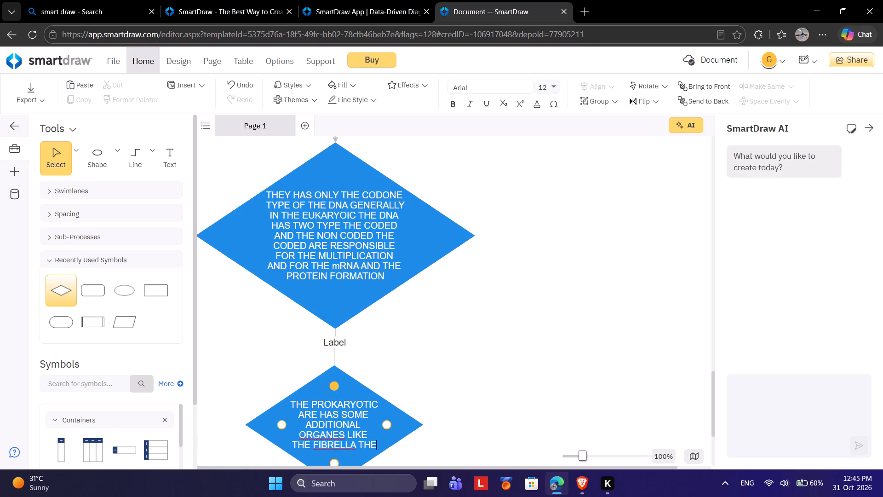
key(BackSpace)
key(BackSpace)
text(LEGELLA AND)
key(BackSpace)
key(BackSpace)
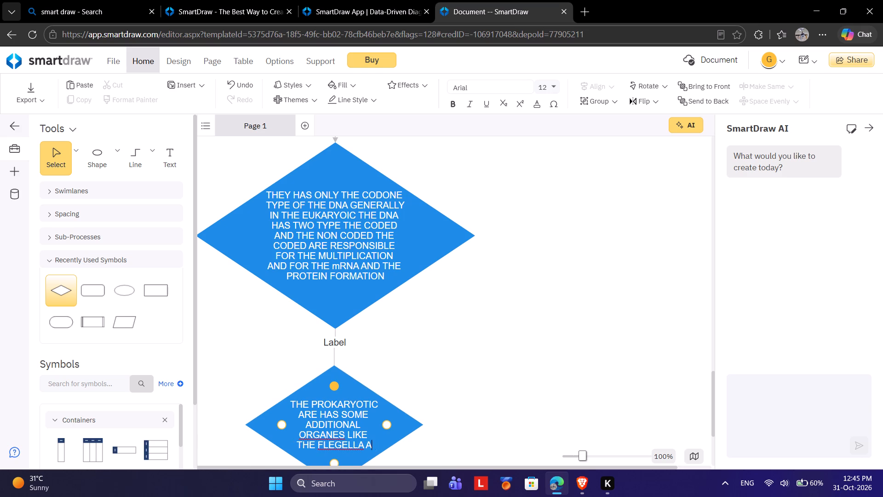
key(BackSpace)
key(BackSpace)
key(BackSpace)
key(BackSpace)
text(A AND THE B)
key(BackSpace)
Finish the additional-organs diamond's text with "FIBREA AND THE PLASMID".
text(FK)
key(BackSpace)
text(IEB)
key(BackSpace)
key(BackSpace)
text(BE)
key(BackSpace)
text(REA)
key(space)
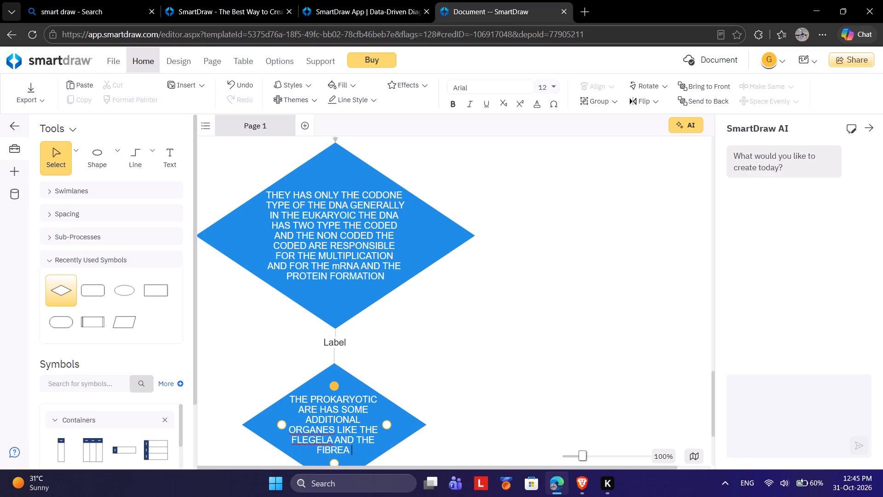
text(AND THE PLASMID)
key(space)
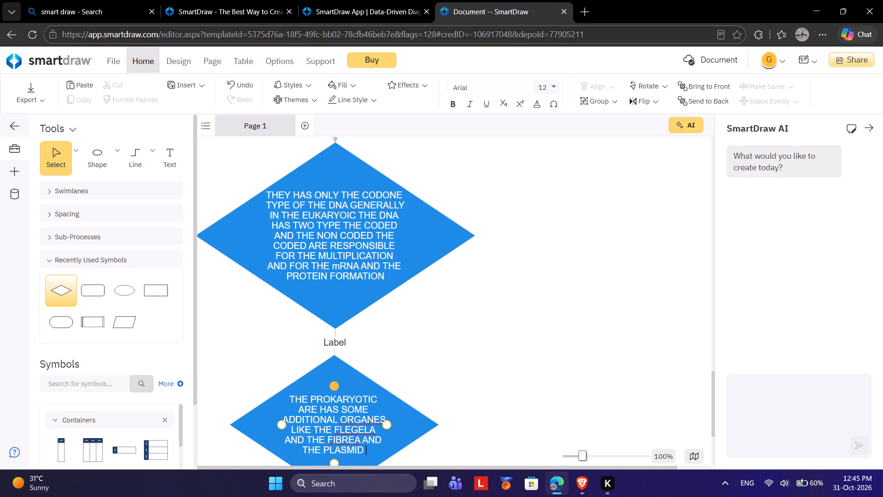
Add a blank diamond below the additional-organs diamond, connected to it.
scroll(339, 384, down, 3)
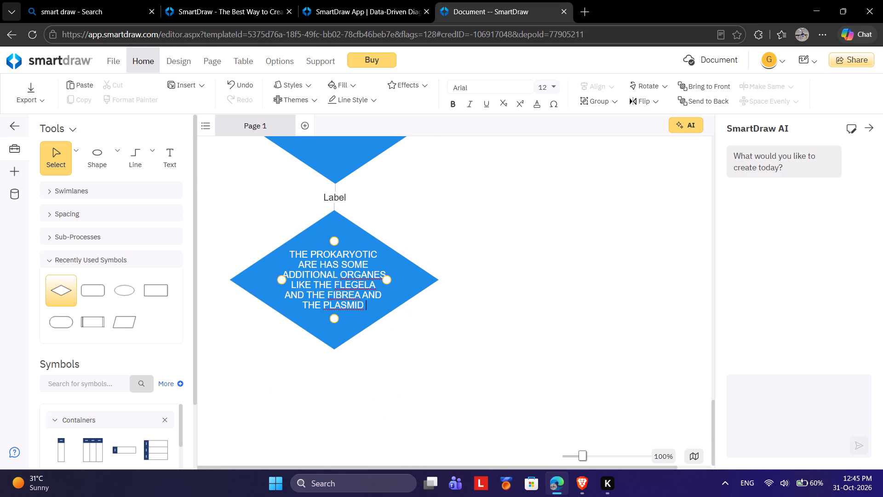
drag(332, 323, 333, 412)
click(346, 424)
Begin the text of the blank diamond below the additional-organs diamond with "THEY HAS PLASMID WHICH ARE".
double_click(332, 425)
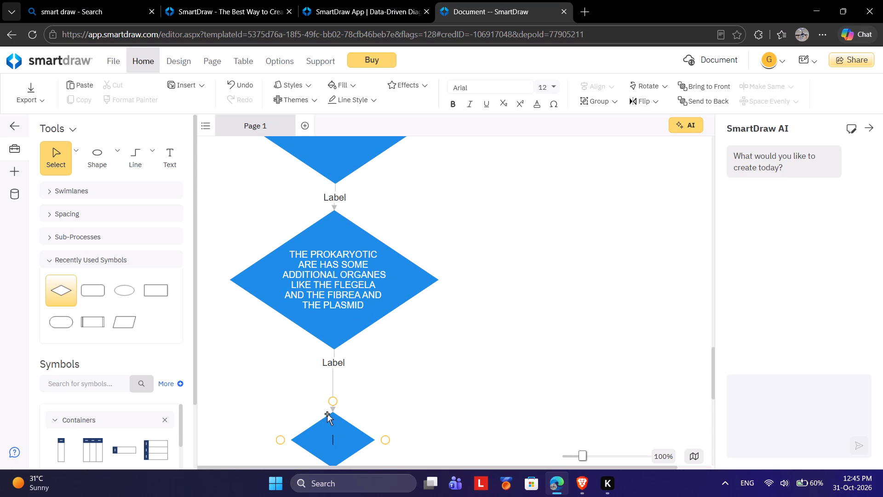
click(327, 414)
text(TH)
text(EY AHS)
key(space)
key(BackSpace)
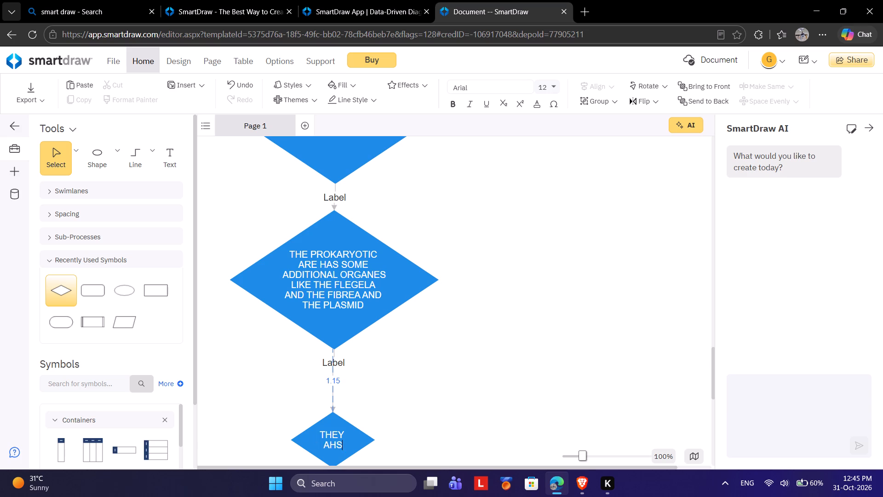
key(BackSpace)
key(BackSpace)
key(BackSpace)
text(HAS PLASIIM)
key(BackSpace)
key(BackSpace)
key(BackSpace)
text(MID WHICH ARE)
key(space)
text(FI)
key(BackSpace)
key(BackSpace)
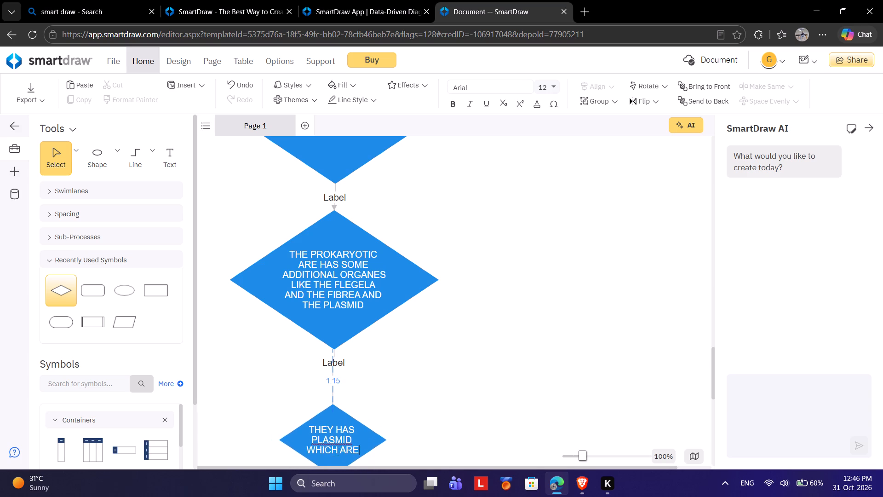
Continue the plasmid diamond's text with "ROUND IN SHPE THEY ARE".
text(ROUNG)
key(BackSpace)
text(D INSH)
key(BackSpace)
key(BackSpace)
key(space)
text(SHPE THY=EY)
key(BackSpace)
key(BackSpace)
key(BackSpace)
key(BackSpace)
text(EY ARE)
key(space)
Continue the plasmid diamond's text with "ALSO HAS THE DOUBLE STRANDED DNA ARE".
text(ALSO HAS THE DOUBLE SRE)
key(BackSpace)
key(BackSpace)
text(TRANDED DANA)
key(BackSpace)
key(BackSpace)
key(BackSpace)
text(NA ARE HELP I)
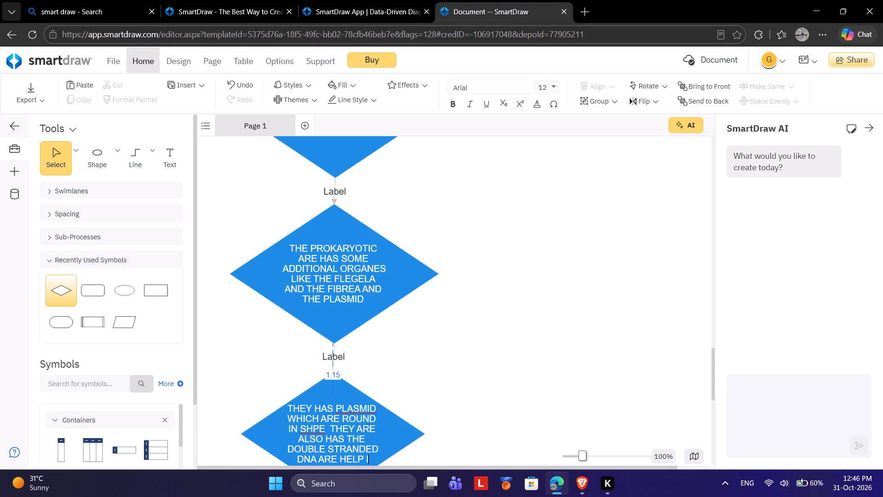
key(BackSpace)
key(BackSpace)
key(BackSpace)
key(BackSpace)
key(BackSpace)
key(BackSpace)
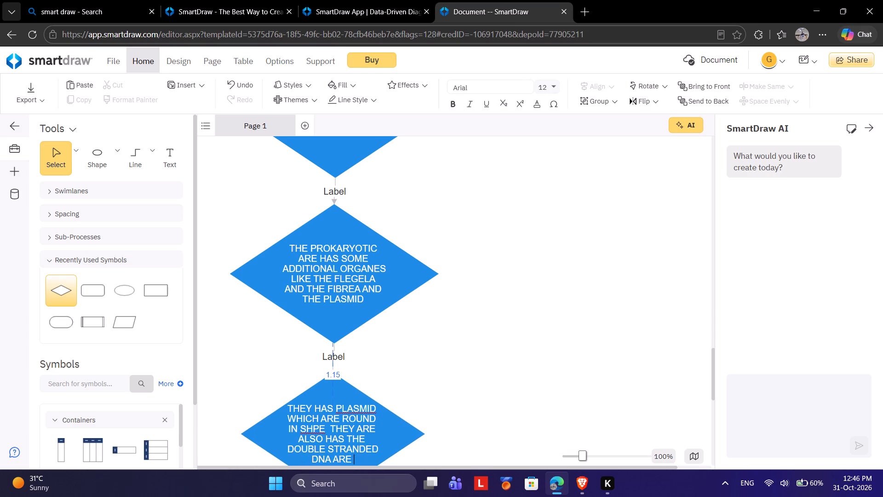
Finish the plasmid diamond's text with "GIVE SOME ADDITIONAL PROPERTIES LIKE THE ANTIBIOTICAL".
text(GIVE SOM)
key(space)
key(BackSpace)
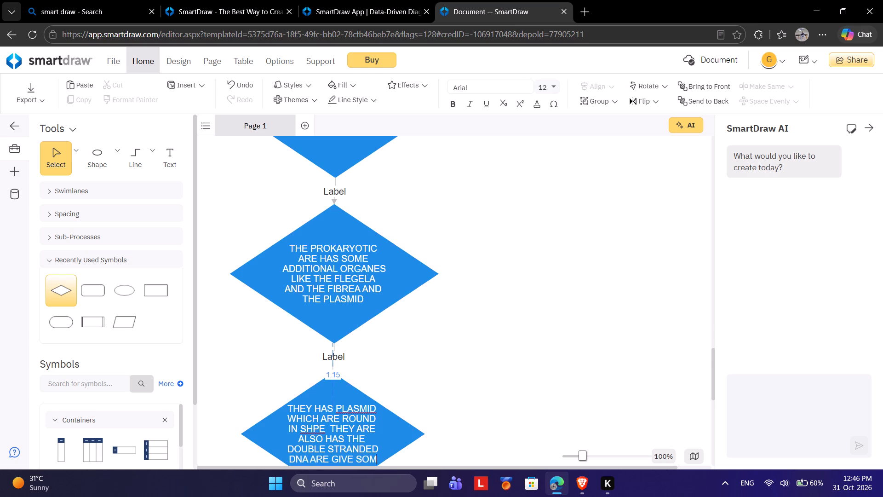
text(E ADDITIONAL PRP)
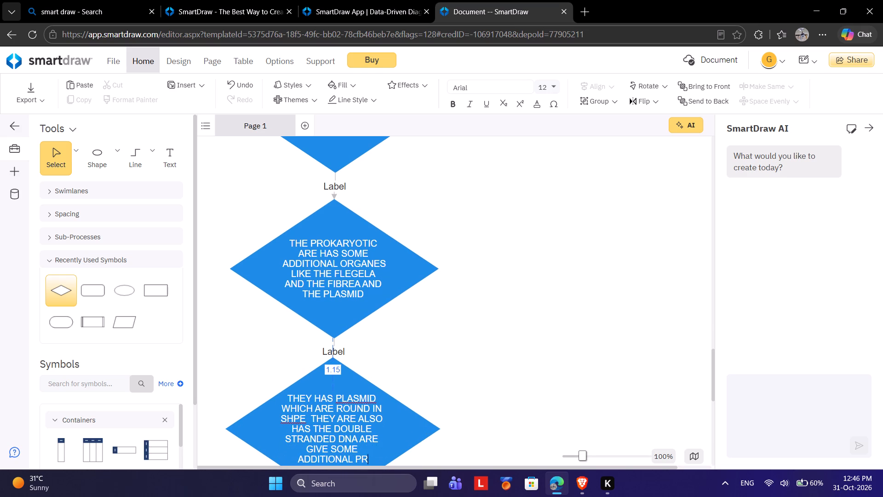
key(BackSpace)
text(EP)
key(BackSpace)
key(BackSpace)
text(OPERTIES LIE)
key(BackSpace)
text(KE THE ANTIBIOI)
key(BackSpace)
text(TICAL)
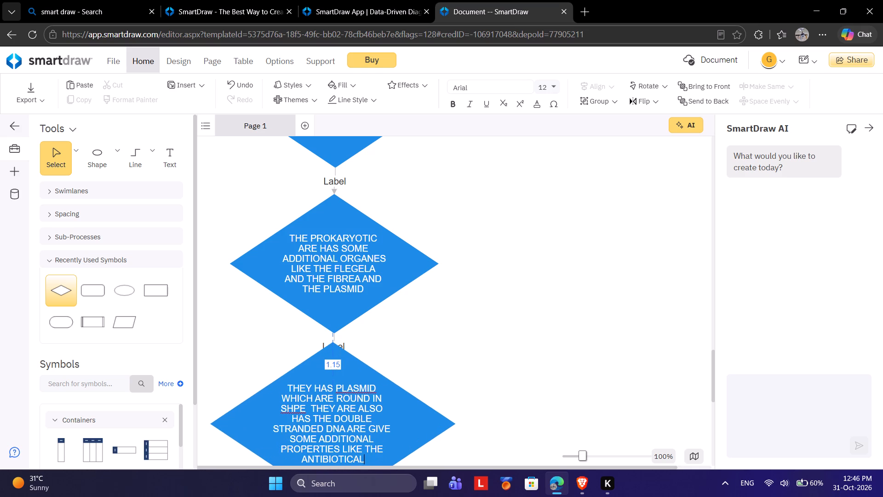
click(533, 341)
Move the plasmid diamond down to leave a gap below the additional-organs diamond.
scroll(503, 324, down, 1)
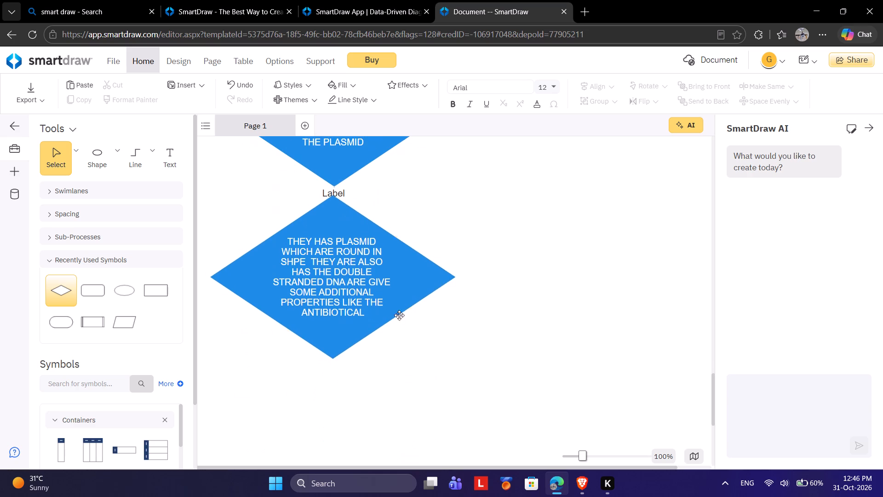
scroll(399, 315, down, 1)
drag(337, 259, 339, 301)
click(522, 194)
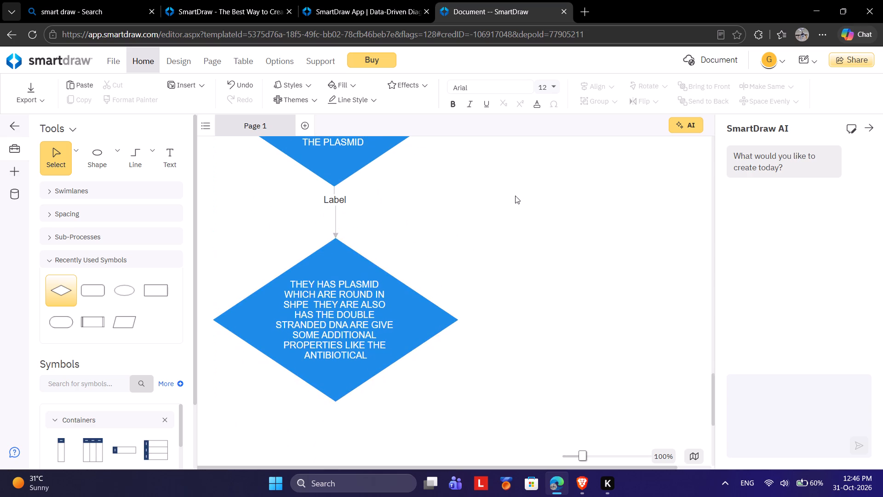
scroll(510, 198, up, 1)
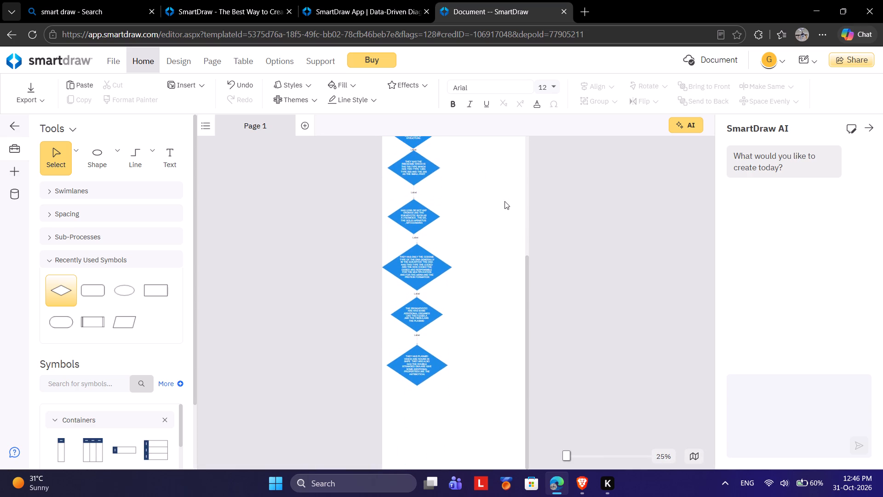
Add a connected blank diamond directly below the EUKARYOTIC diamond.
scroll(505, 201, up, 10)
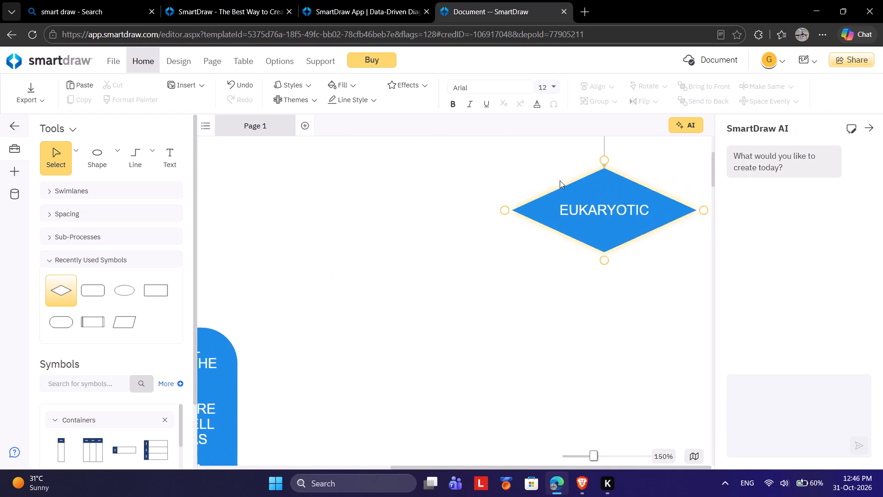
scroll(560, 180, up, 1)
drag(603, 286, 606, 328)
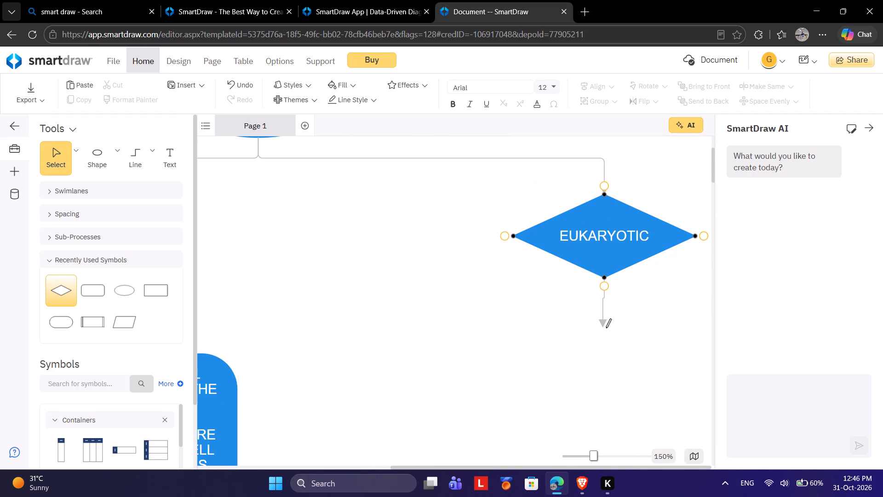
drag(606, 328, 604, 329)
click(618, 344)
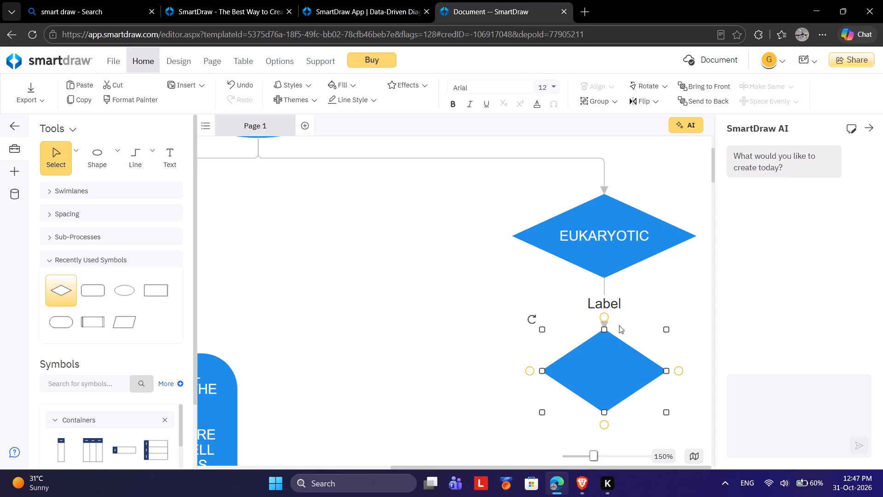
Add a second blank diamond connected below the first one and extend another connector down from it.
scroll(618, 422, down, 3)
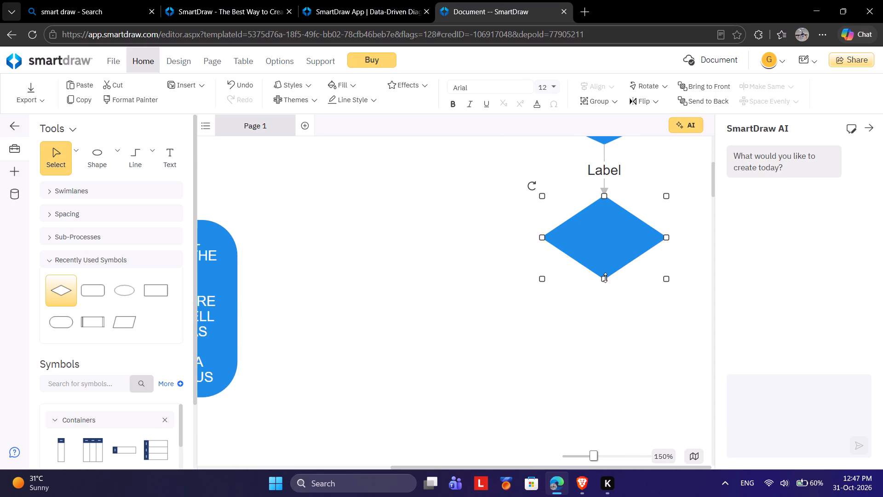
click(604, 282)
drag(605, 297, 605, 376)
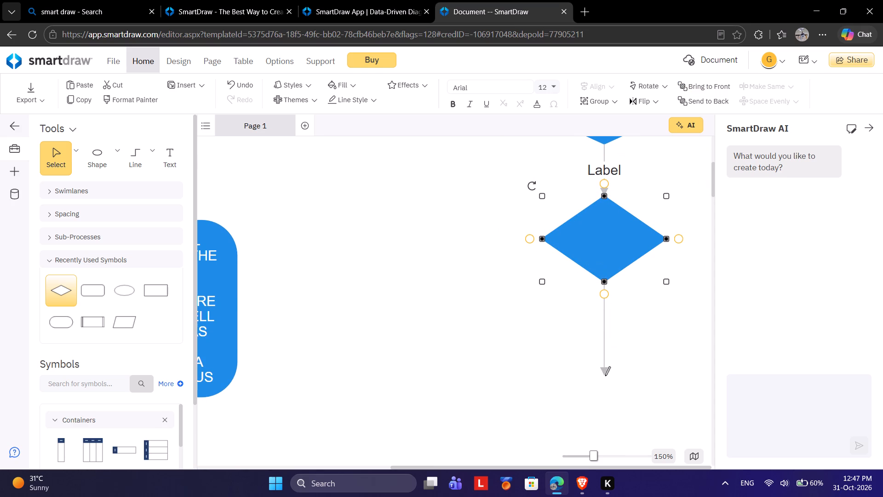
drag(605, 376, 605, 353)
click(615, 374)
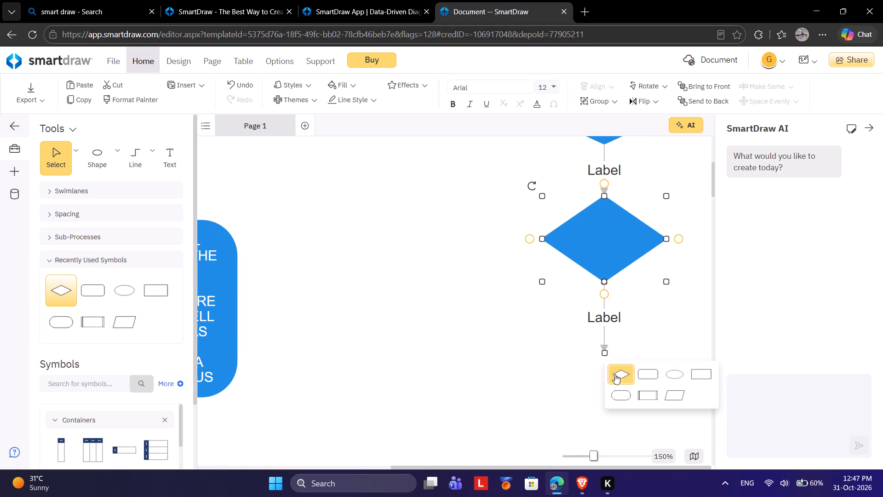
scroll(615, 374, down, 2)
drag(602, 315, 604, 379)
click(574, 376)
Add a rounded terminator shape on a connector drawn up from the first blank diamond towards EUKARYOTIC.
scroll(575, 365, up, 3)
drag(606, 297, 606, 282)
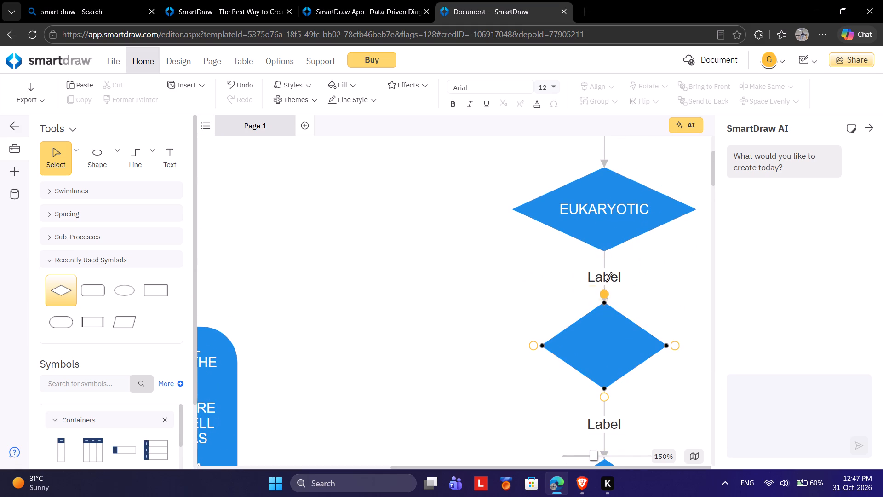
drag(606, 282, 606, 272)
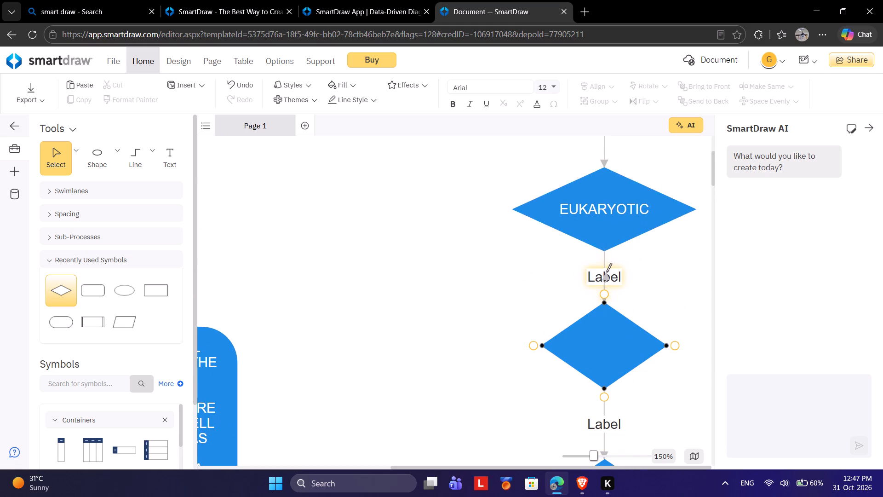
drag(606, 272, 608, 277)
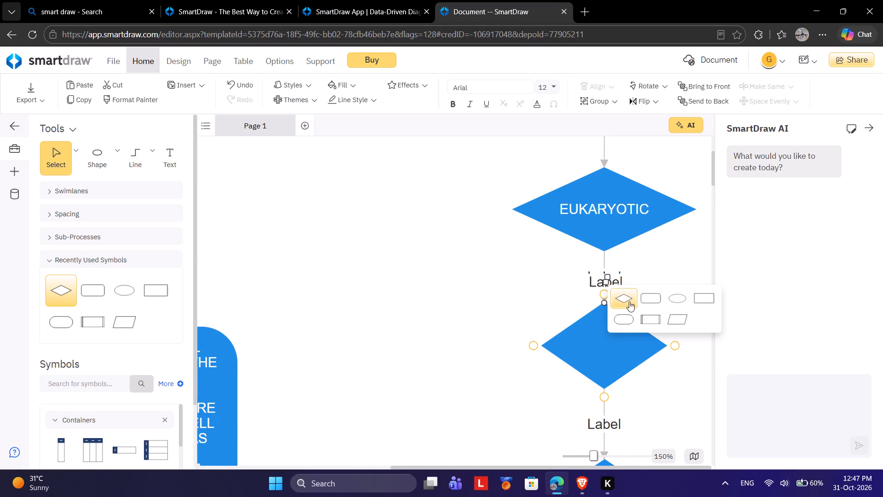
click(627, 321)
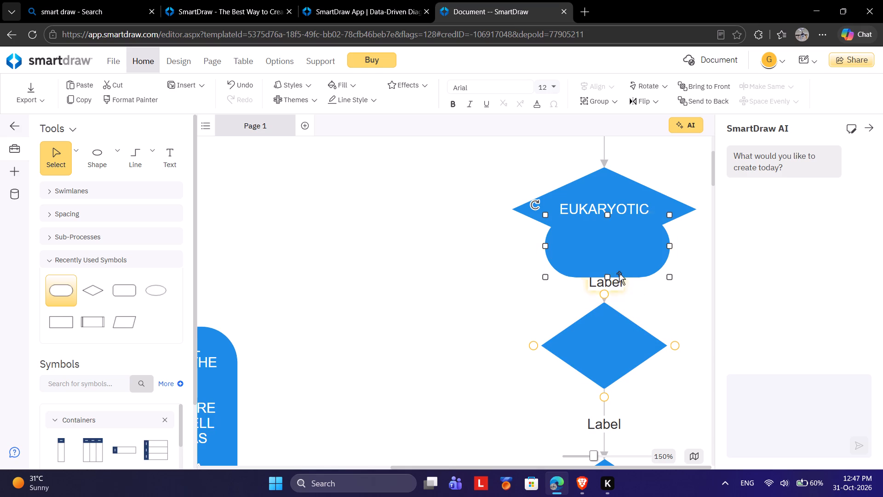
Move the first blank diamond down and place the terminator shape on the line between it and the EUKARYOTIC diamond.
drag(609, 249, 608, 277)
drag(603, 335, 603, 374)
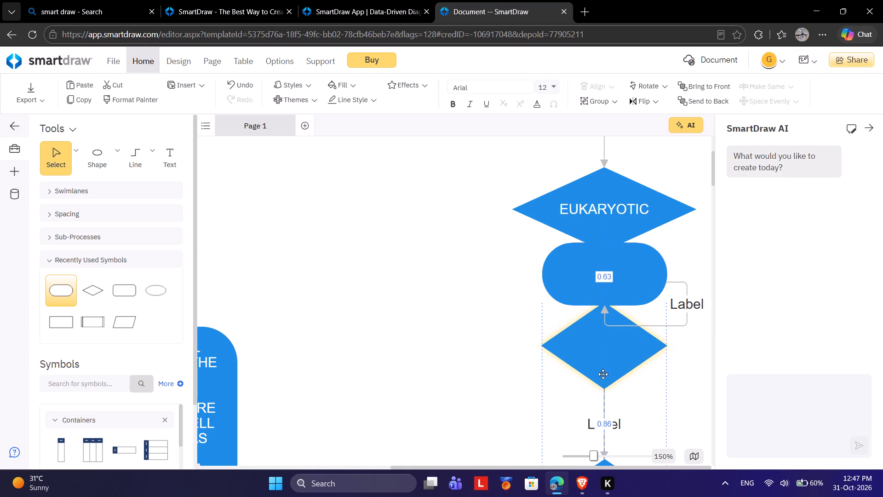
drag(603, 374, 606, 409)
drag(619, 278, 612, 307)
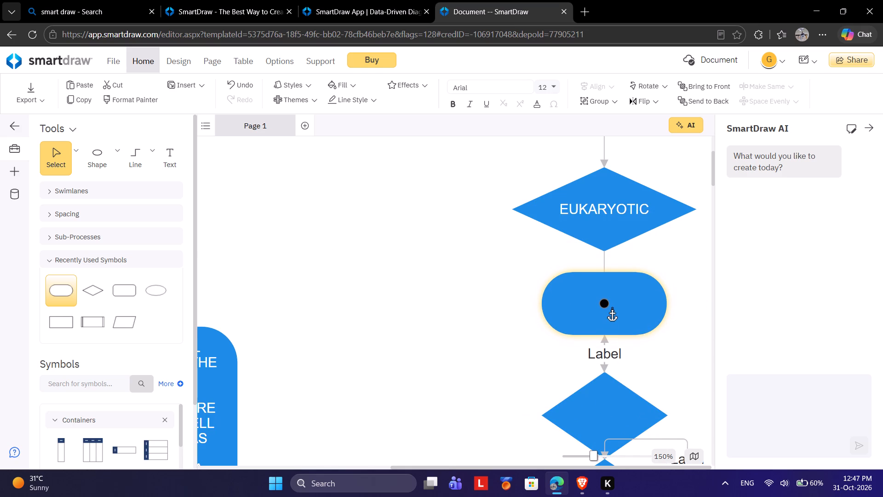
drag(612, 307, 612, 312)
drag(455, 289, 462, 287)
Begin the terminator shape's text with "THE EUKARYOTIC ARE THE CELL WHICH ARE".
double_click(589, 300)
click(597, 297)
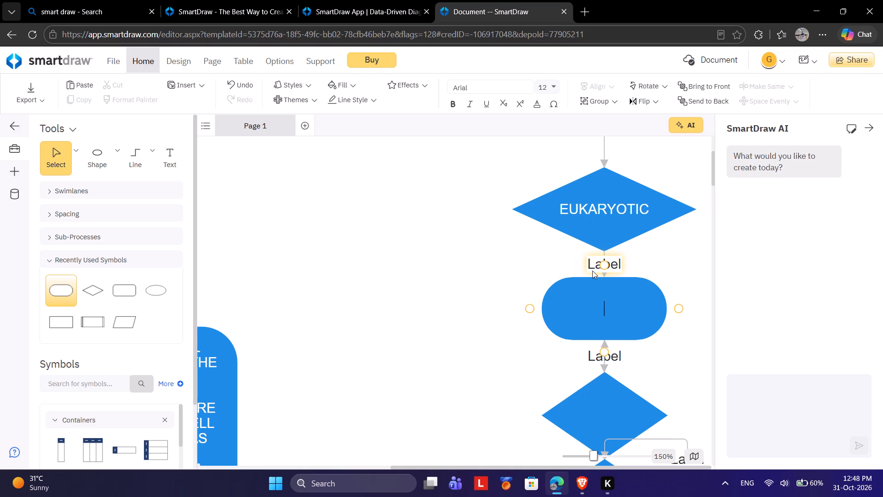
text(THE DU)
key(BackSpace)
key(BackSpace)
text(EUT)
key(BackSpace)
text(KARYU)
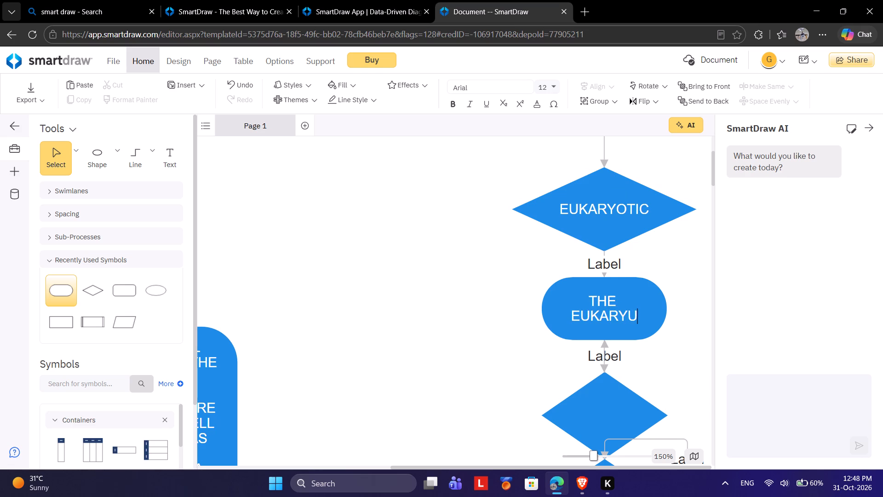
key(BackSpace)
text(OTIC ARE THE CELL E)
key(BackSpace)
text(WHIC A)
key(BackSpace)
text(H ARE)
key(space)
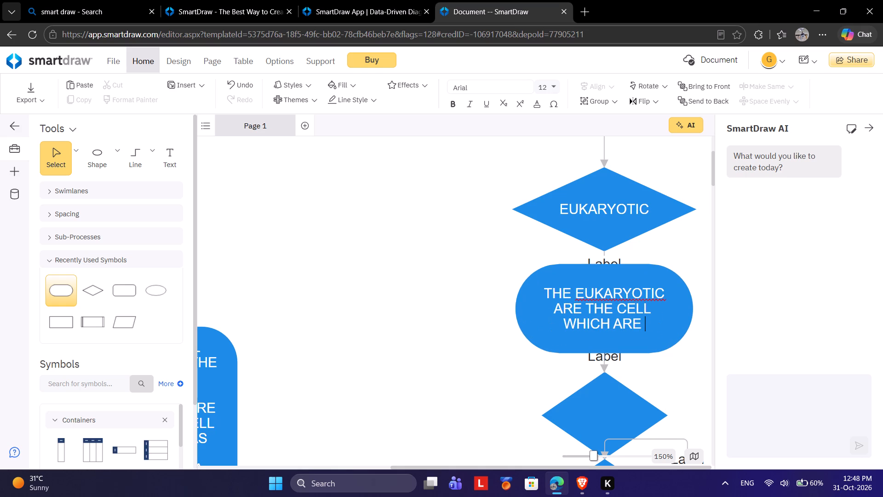
Continue the terminator shape's text with "FROM THE 2500MILLIONS YEAR AGO GENERATED".
text(FROM THE)
key(space)
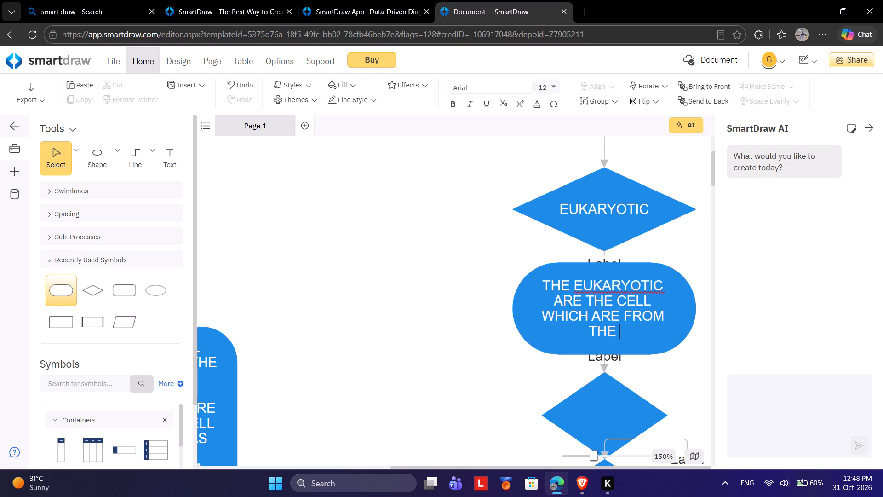
text(2500MILLIONS YER)
key(BackSpace)
text(AR ATG)
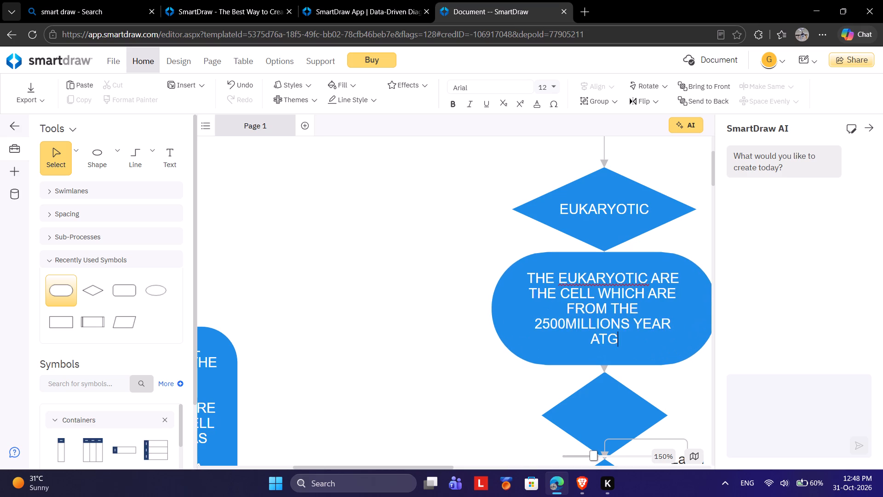
key(BackSpace)
key(BackSpace)
text(FO)
key(space)
key(BackSpace)
key(BackSpace)
key(BackSpace)
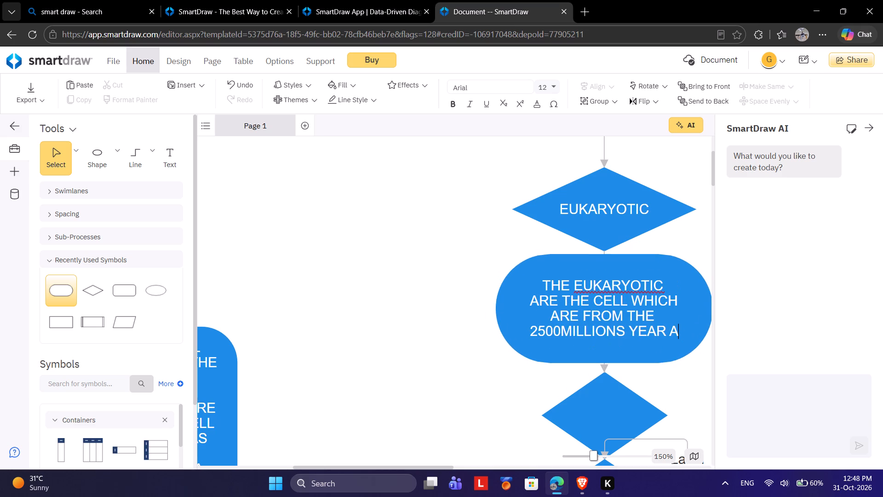
text(GO)
key(space)
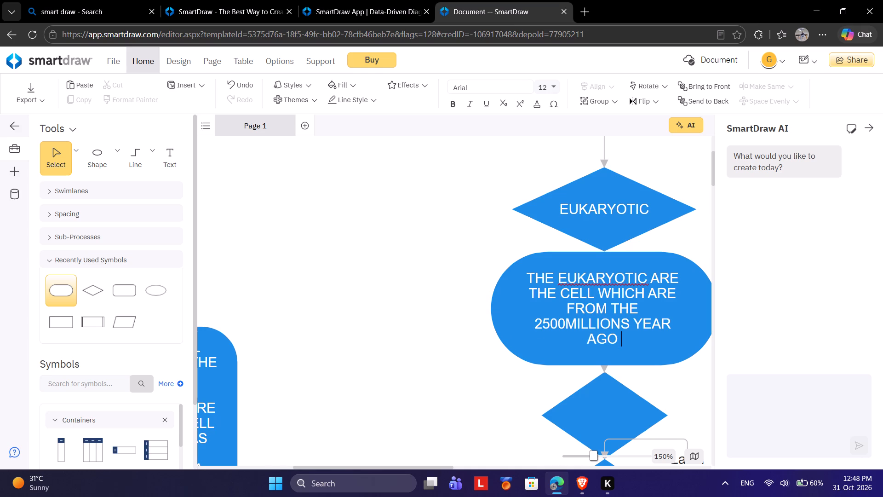
text(GENERATED)
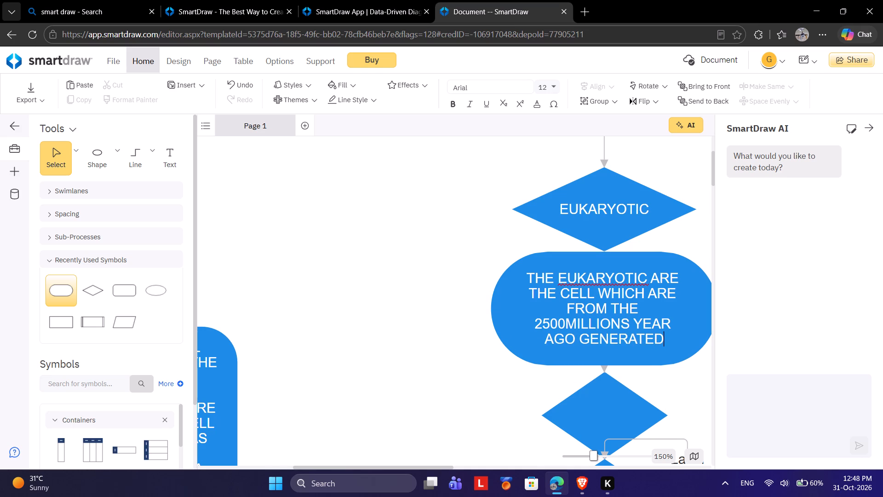
Start a new line in the terminator shape with "THE EUKARYOTIC ARE MOSTLY PRESENT IN THE HU".
key(shift+Return)
text(THE)
key(space)
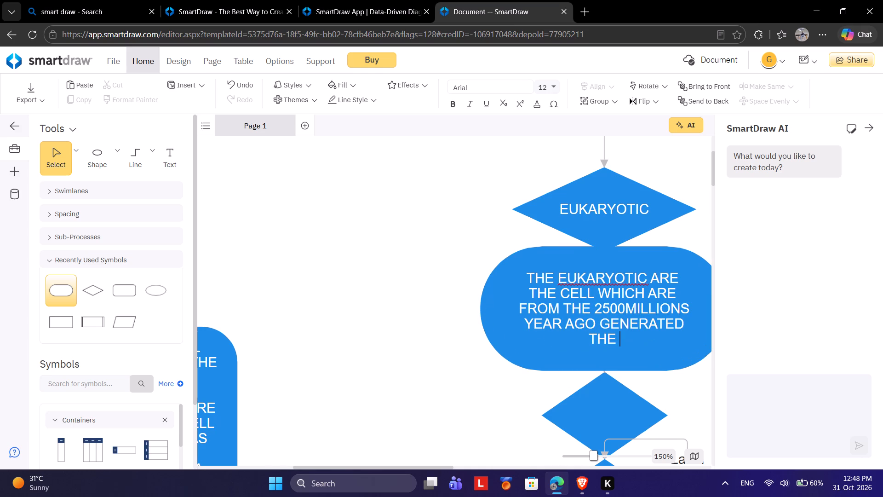
text(EUR)
key(BackSpace)
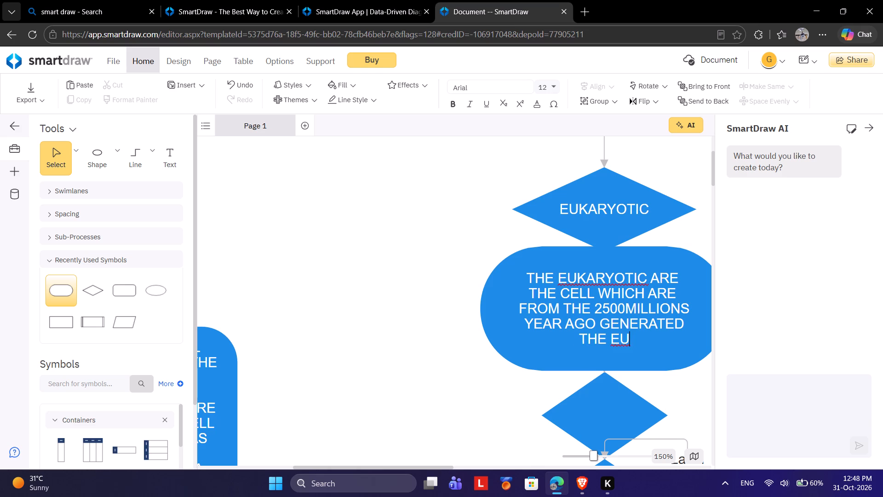
key(k)
key(a)
text(RYOIC A)
key(BackSpace)
key(BackSpace)
key(BackSpace)
key(BackSpace)
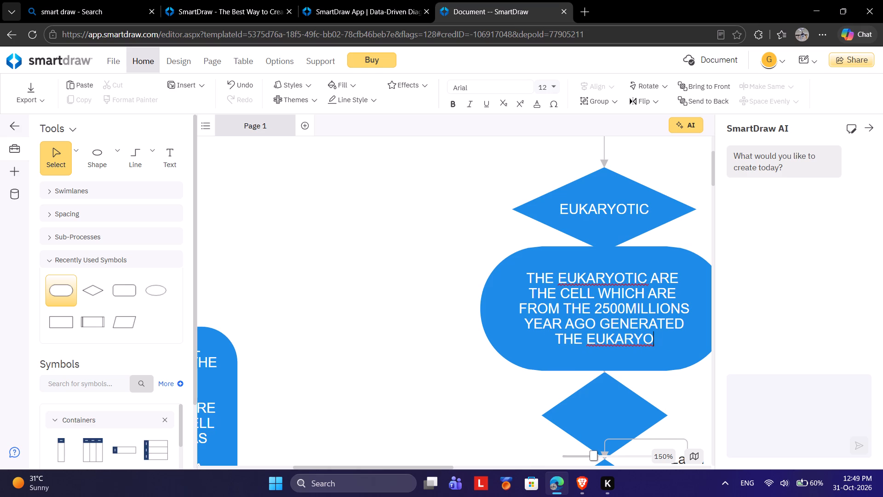
key(t)
text(IC ARE MOSTLY PRESENT IN THE HU)
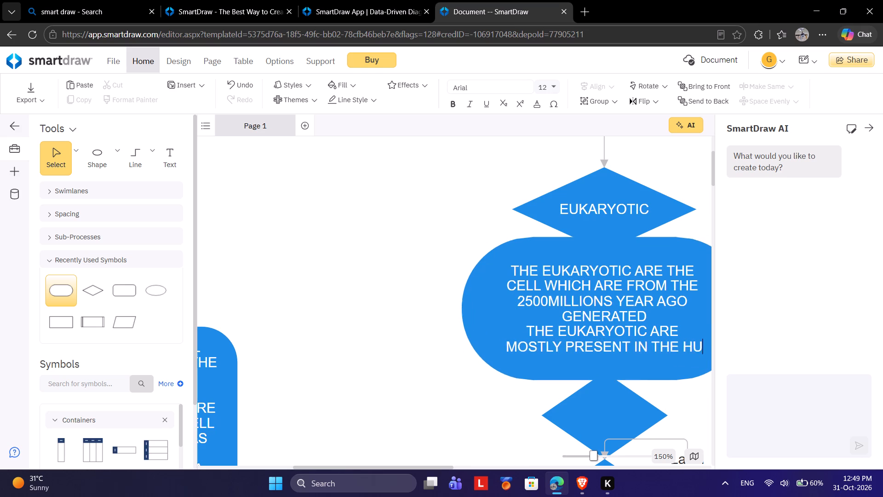
Complete the word "HUMANS" and continue the line with "AND IN ANIMALS , PLANTS , YEAST".
text(NA)
key(BackSpace)
key(BackSpace)
text(MANS AND TH)
key(BackSpace)
key(BackSpace)
text(IN ANIMALS , PLANTS)
key(space)
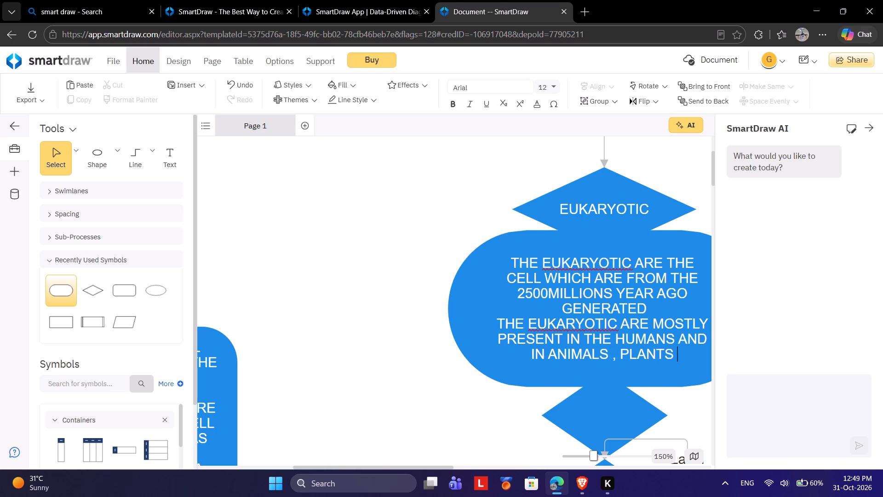
text(;,)
key(BackSpace)
key(BackSpace)
text(, YEADT)
key(BackSpace)
key(BackSpace)
text(ST)
key(space)
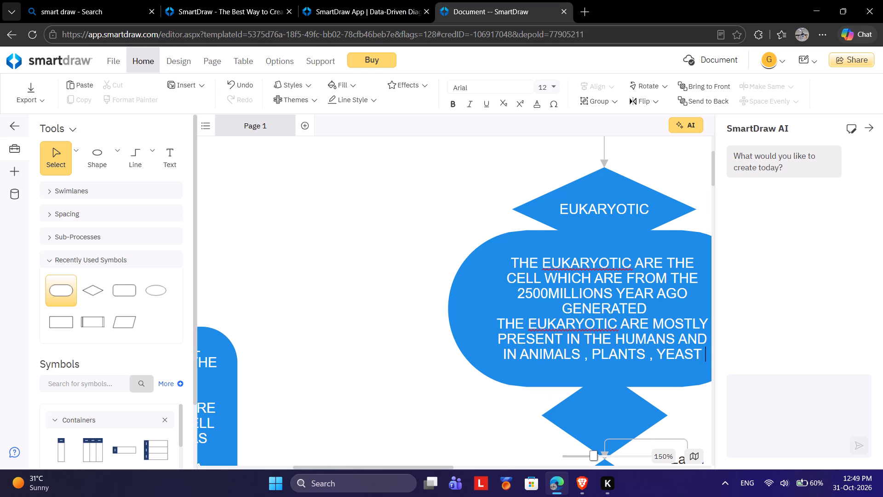
Finish the organism list in the terminator shape with "AND PROTOZOA".
text(ANDPROT)
key(BackSpace)
key(BackSpace)
key(BackSpace)
key(BackSpace)
key(space)
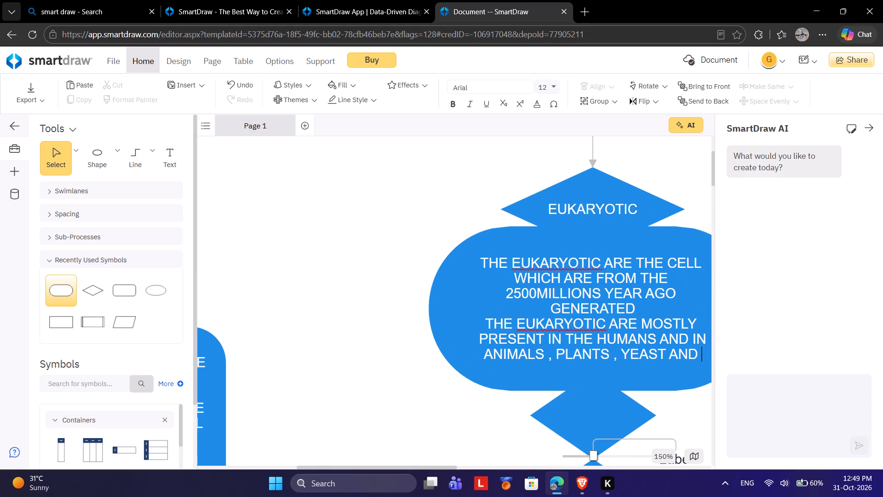
text(PROTO)
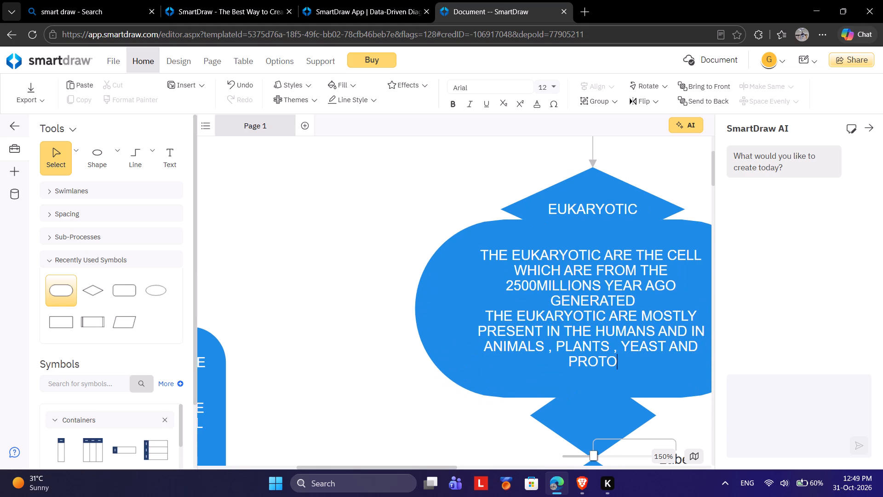
key(x)
key(BackSpace)
text(ZOW)
key(BackSpace)
key(a)
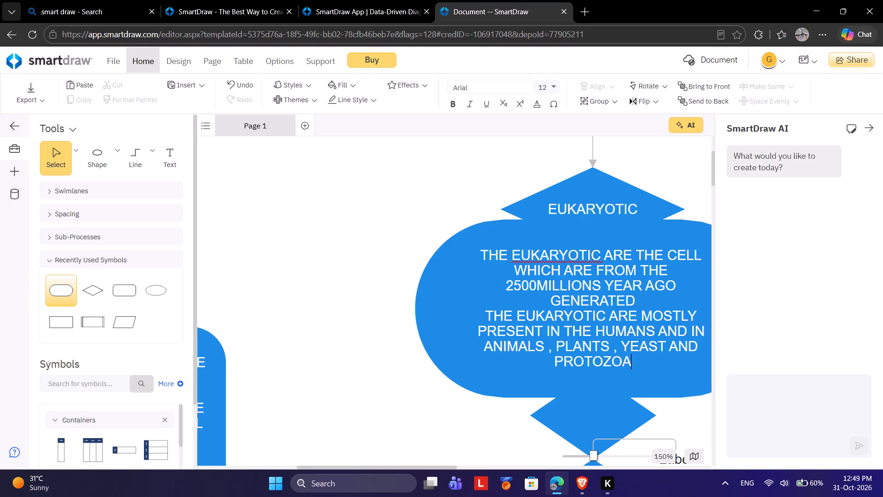
Start a new line in the terminator shape with "THE EUKARYOTIC HAS SOME ADDITIONAL".
key(shift+Return)
text(TNE)
key(space)
key(BackSpace)
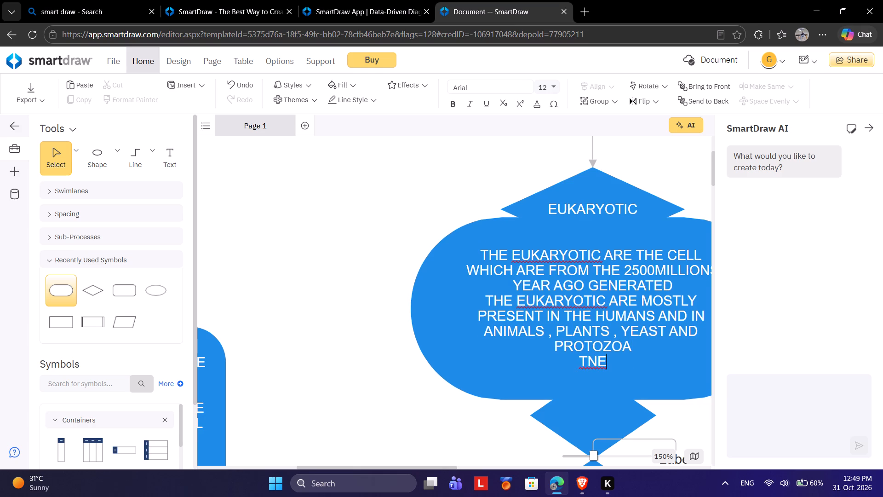
key(BackSpace)
key(BackSpace)
text(BNE)
key(space)
key(BackSpace)
key(BackSpace)
key(BackSpace)
key(BackSpace)
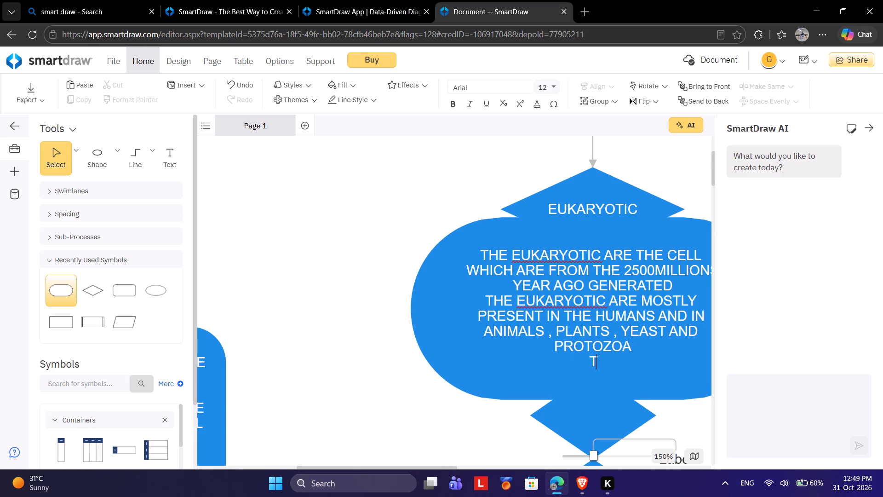
text(HE EUR)
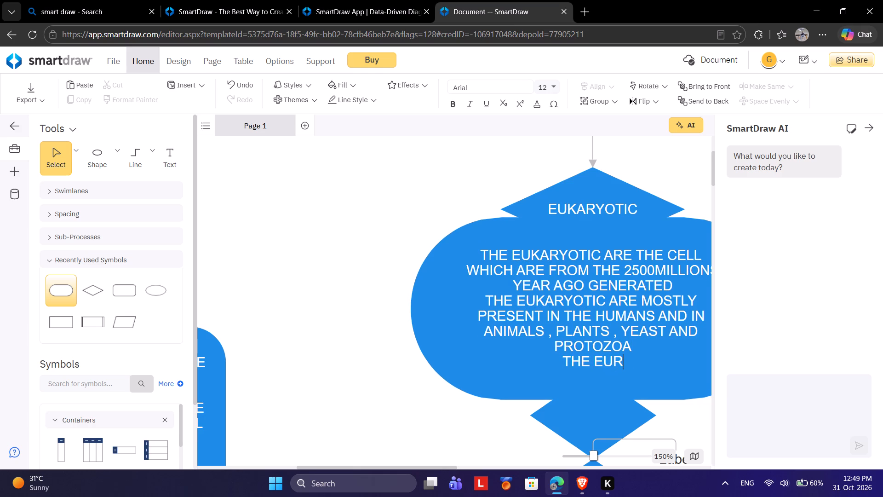
key(BackSpace)
text(KA)
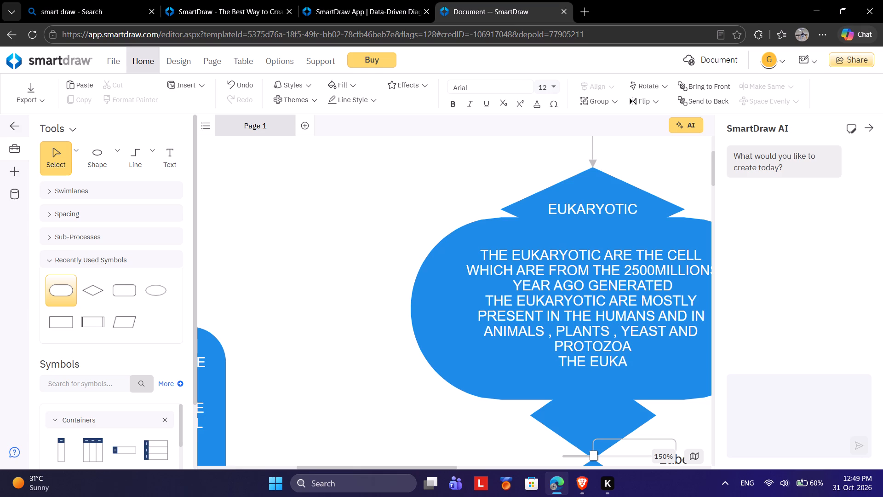
key(BackSpace)
text(ARYI)
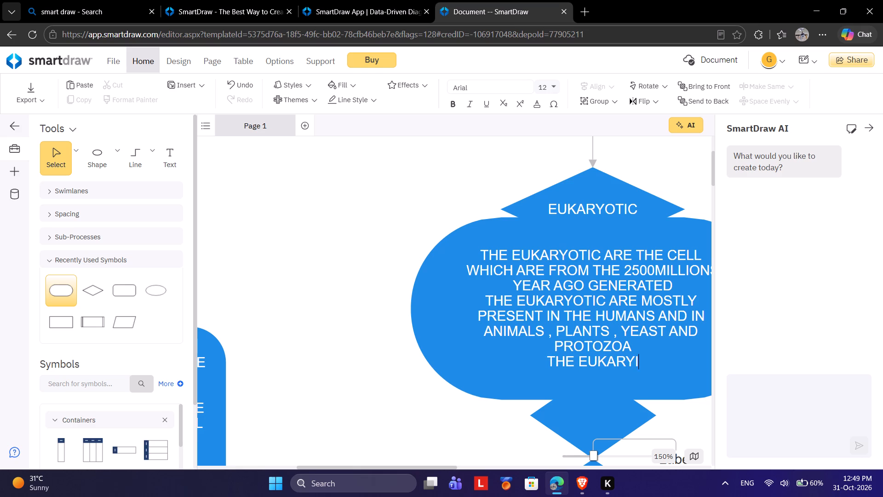
key(BackSpace)
text(OTIC HAS SOM)
key(space)
key(BackSpace)
text(E ADDITIONAL)
key(space)
Continue the terminator shape's line with "ORGANS SUCH AS A".
key(p)
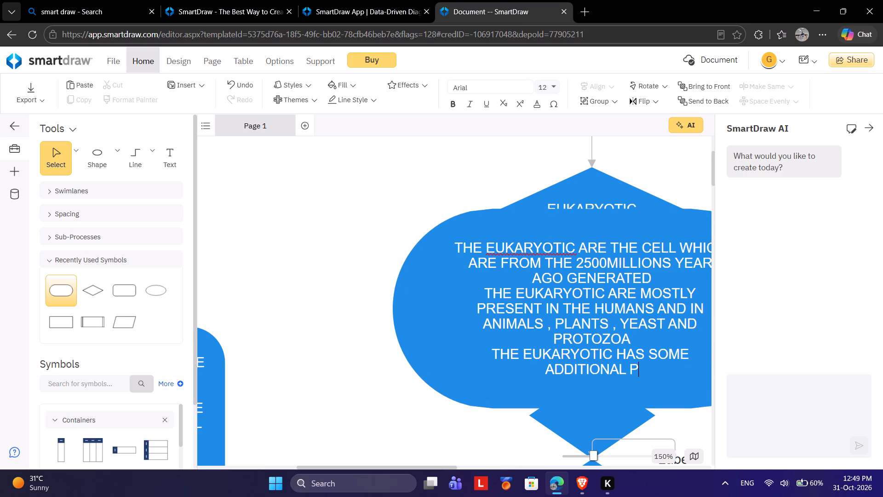
key(BackSpace)
text(IR)
key(BackSpace)
key(BackSpace)
text(OT)
key(BackSpace)
text(RGANS)
key(space)
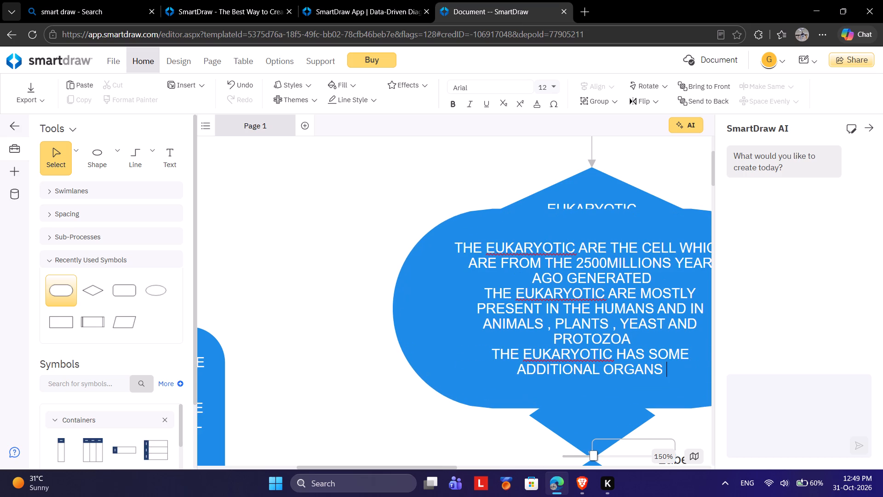
key(k)
key(BackSpace)
text(SUCH AS A)
key(space)
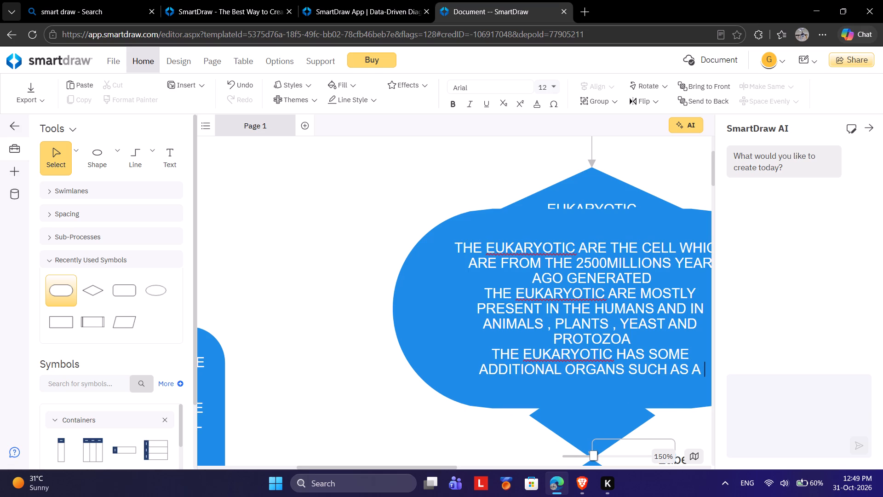
Finish the additional organs line in the terminator shape with "ER ,MC, GA,ETC".
key(e)
key(BackSpace)
text(ER)
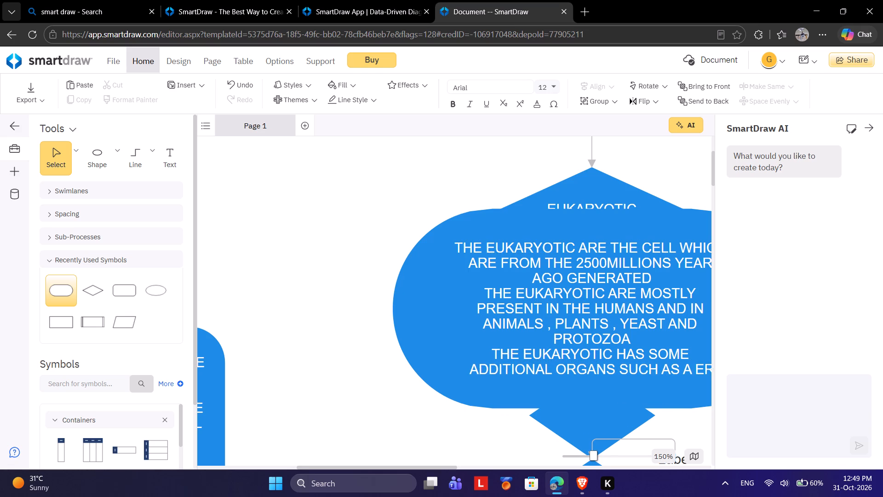
key(space)
text(,M)
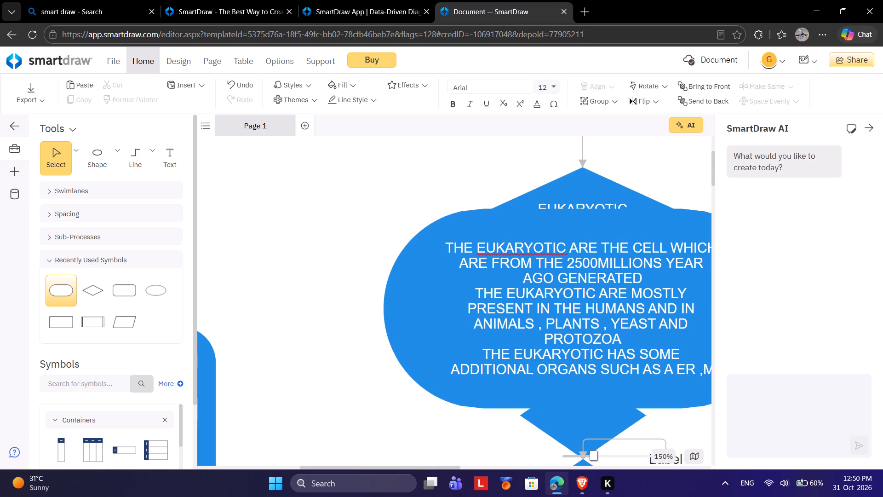
text(C,)
key(space)
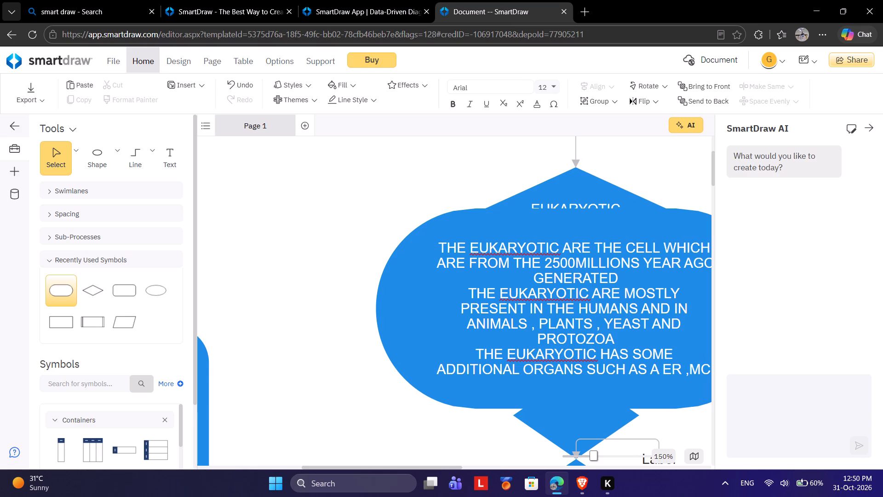
text(GA)
text(,A)
key(BackSpace)
text(ETC)
key(space)
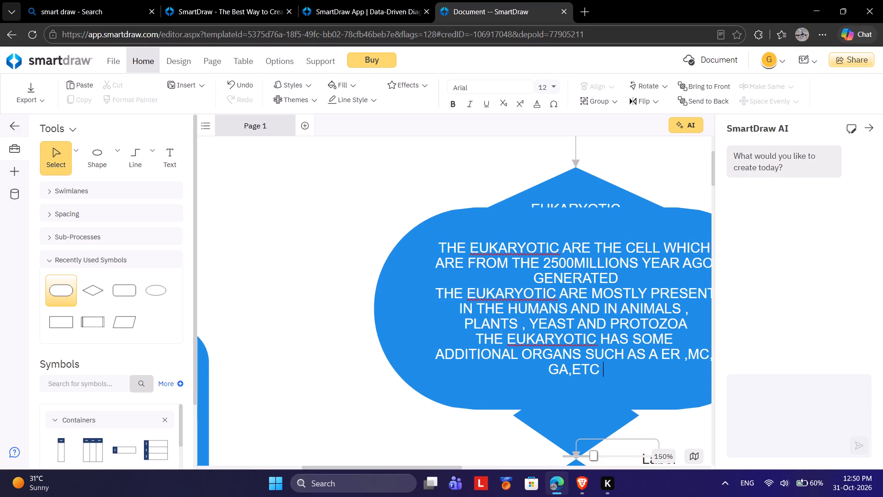
Add the line "THEY HAS THE CELL MEMBRANE AND THE NUCLEUS WHICH ARE COVER THE GENE MATERIAL" to the terminator shape, followed by a line break.
key(shift+Return)
text(THEY HAS THE CELL MEMBREAN)
key(BackSpace)
key(BackSpace)
key(BackSpace)
text(ANE AND THE NUCLEUS WHICH ARE COVER THE)
key(space)
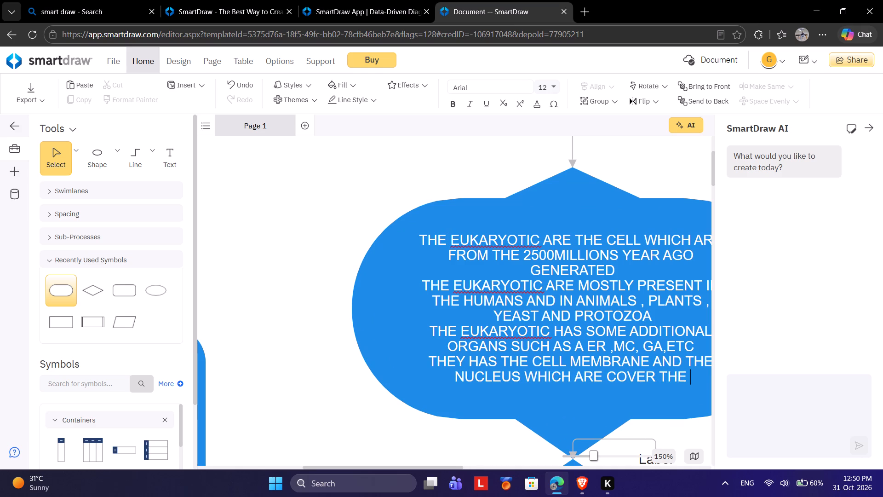
text(GENE MATERIAL)
key(shift+Return)
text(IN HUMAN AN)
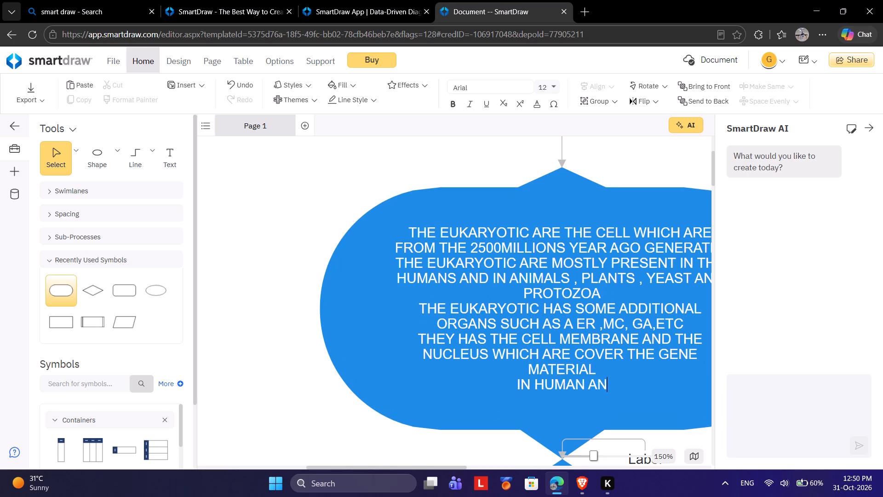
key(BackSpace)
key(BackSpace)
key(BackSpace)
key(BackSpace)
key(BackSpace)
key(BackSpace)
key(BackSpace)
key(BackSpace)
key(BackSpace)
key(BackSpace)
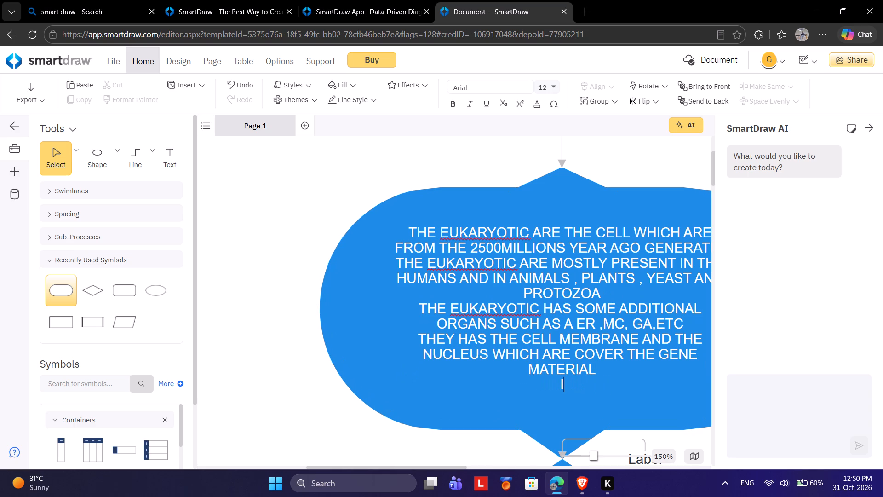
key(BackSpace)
Enter "THE GENE MATERIAL ARE THE DNA" on the new line of the terminator shape.
text(THE GENE AM)
key(BackSpace)
key(BackSpace)
text(MATERU)
key(BackSpace)
text(IAL AR)
key(space)
key(BackSpace)
text(E THE CN)
key(BackSpace)
key(BackSpace)
text(DNA)
key(space)
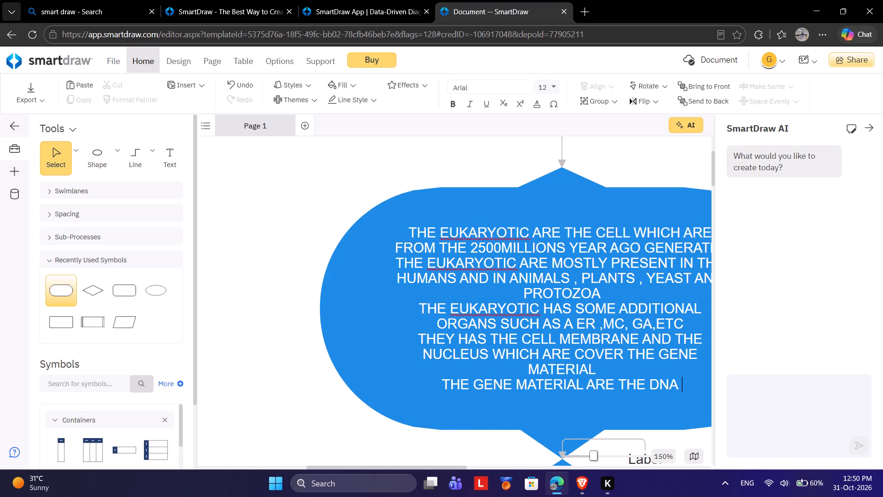
Continue the gene material line with "WHICH HAS THE DOUBLE STRAND AND ARE PRESENT IN THE".
text(WHICH A)
key(BackSpace)
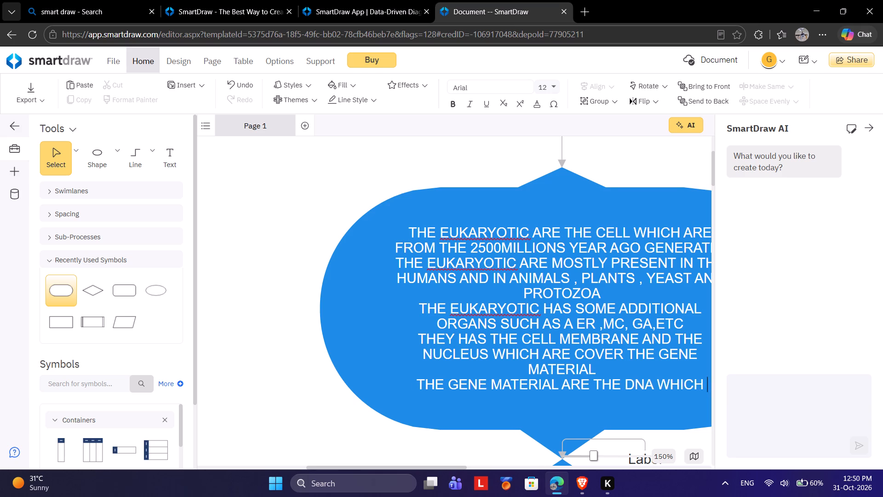
text(HAS THE BO)
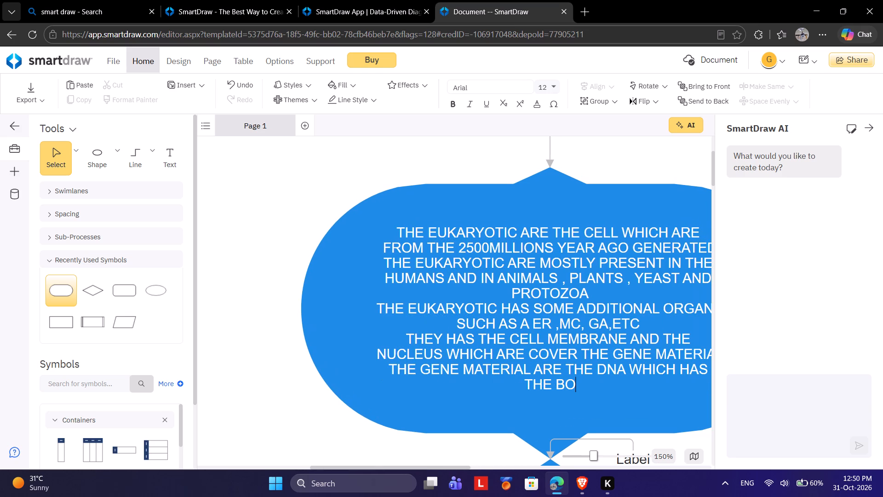
key(BackSpace)
key(BackSpace)
text(DORU)
key(BackSpace)
text(UU)
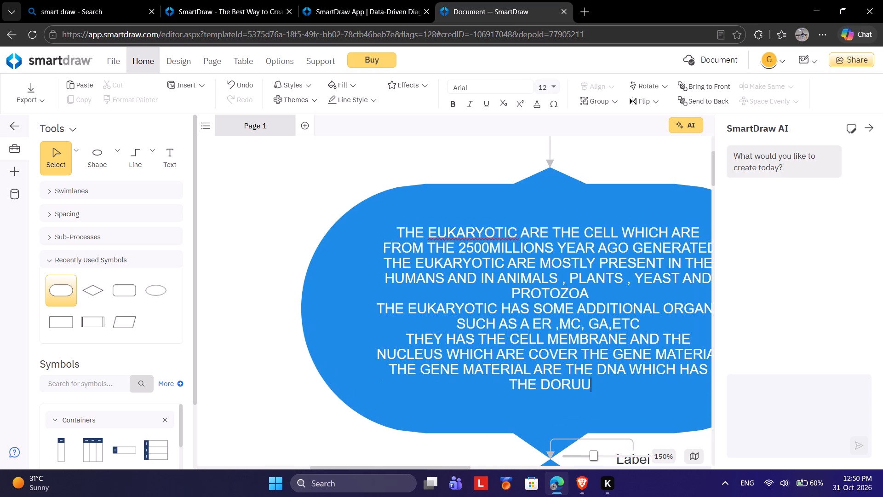
key(BackSpace)
key(BackSpace)
key(BackSpace)
text(UBLE STRAND AND T)
key(BackSpace)
text(ARE PRESENT IN THE)
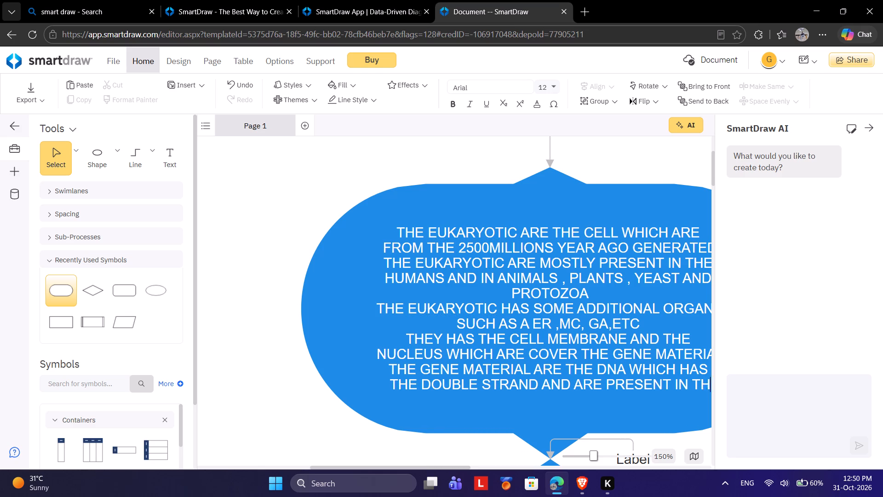
Finish the gene material line with "CHROMOSEM WITH THE PROTEIN AND THE DNA", followed by a line break.
key(space)
text(CHROMOSEM IN)
key(space)
key(BackSpace)
key(BackSpace)
key(BackSpace)
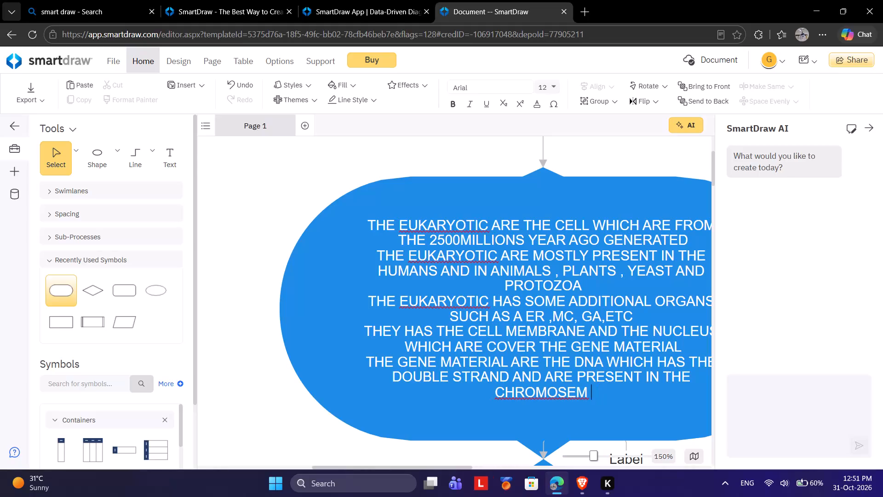
text(BY)
key(space)
key(BackSpace)
key(BackSpace)
key(BackSpace)
key(h)
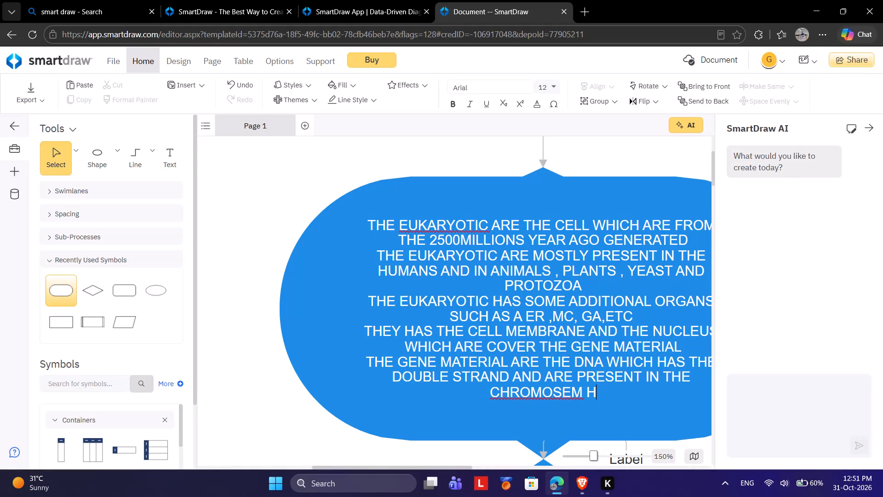
key(BackSpace)
text(WITH THE PROTEIN AND THE CNA)
key(BackSpace)
key(BackSpace)
key(BackSpace)
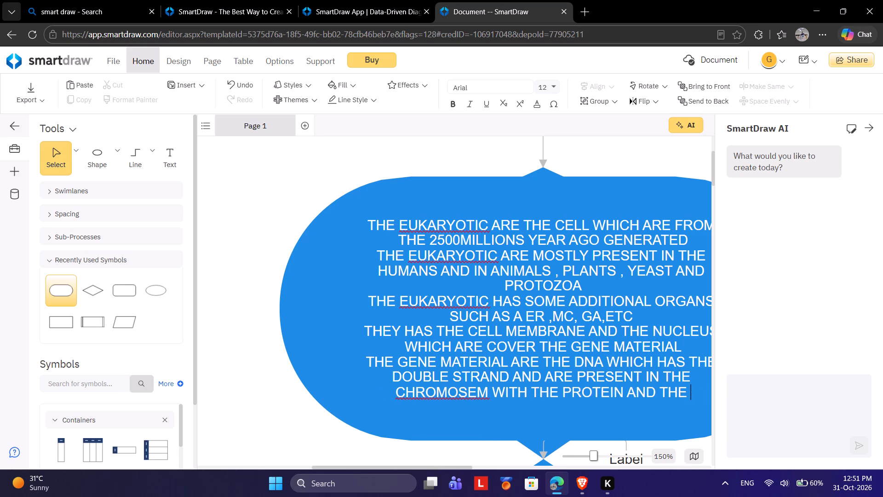
text(DNA)
key(shift+Return)
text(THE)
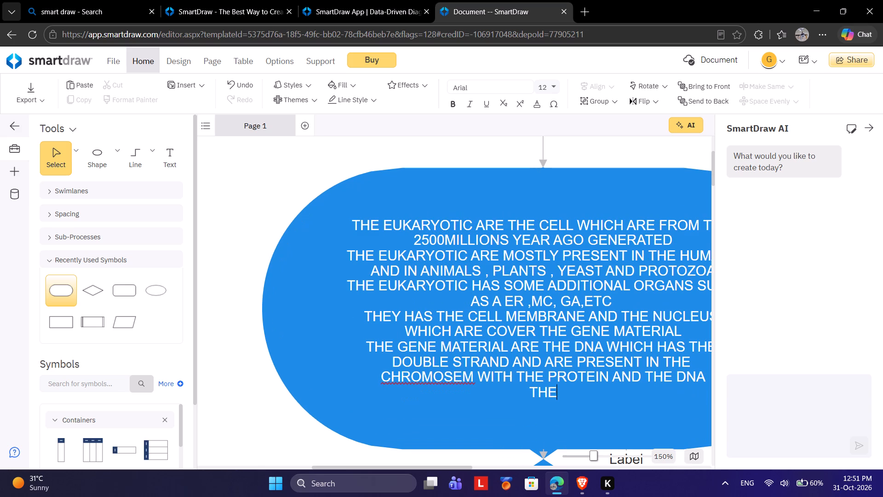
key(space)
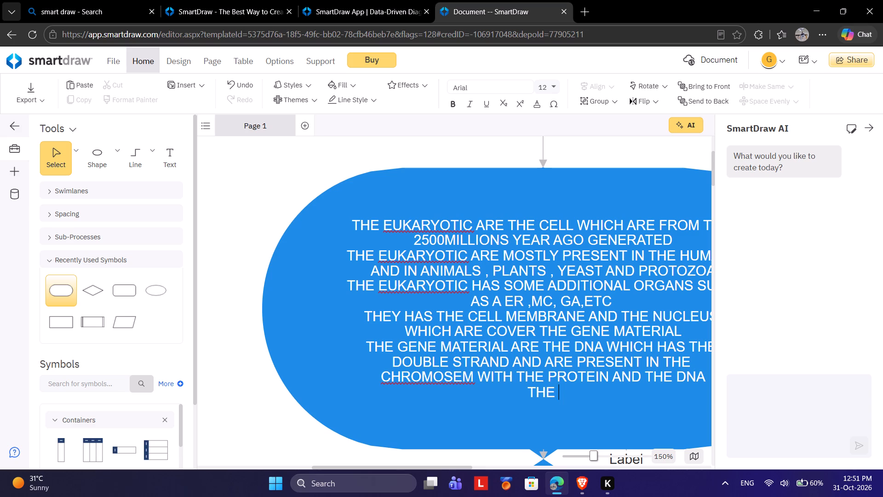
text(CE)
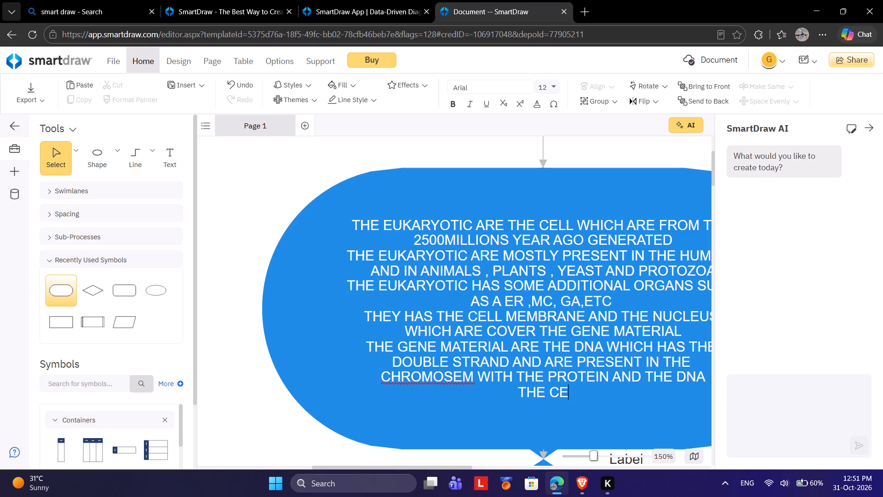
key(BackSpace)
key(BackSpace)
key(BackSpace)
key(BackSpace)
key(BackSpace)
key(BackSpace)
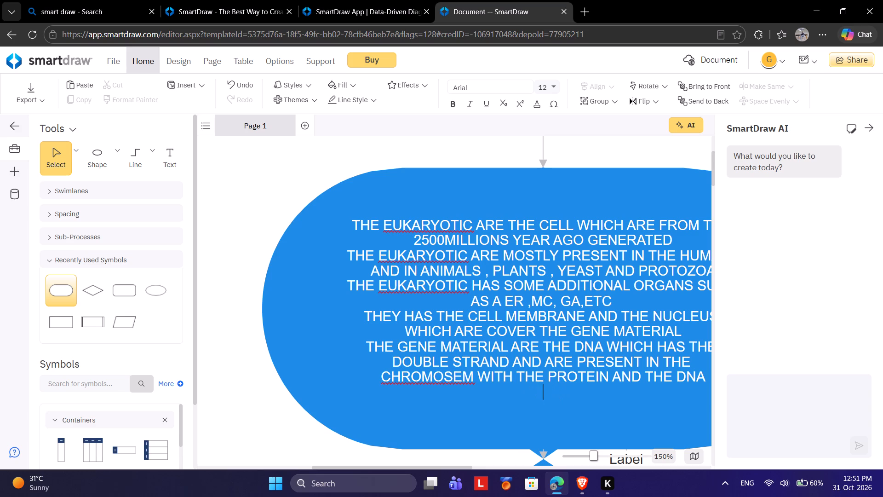
Enter "IN HUMAN THERE ARE 23 PAIR OF" on the new last line of the terminator shape.
text(IN HUN)
key(BackSpace)
text(MAN THERE ARE 3)
key(BackSpace)
text(23 AP)
key(BackSpace)
key(BackSpace)
text(PAU)
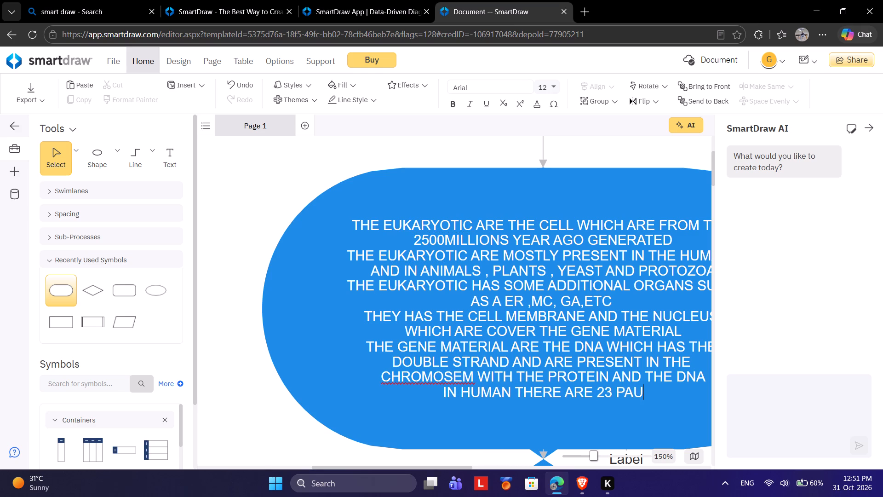
key(BackSpace)
text(IR OF HE)
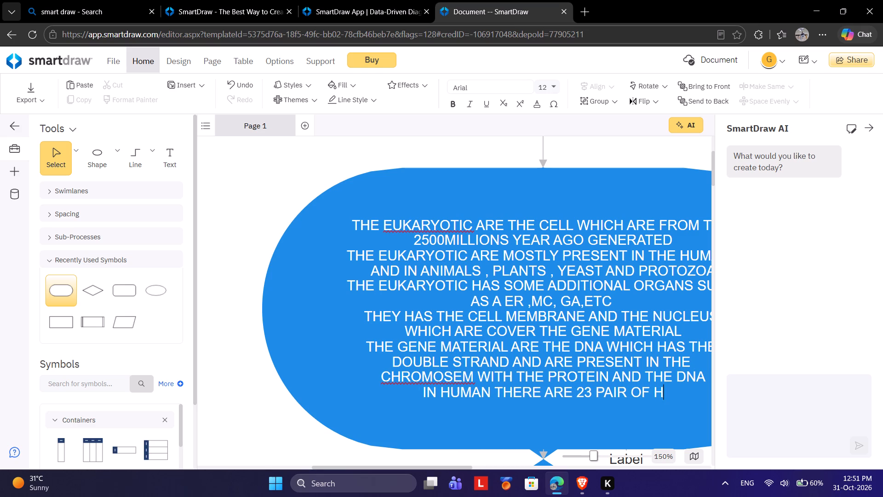
key(space)
key(BackSpace)
key(BackSpace)
key(BackSpace)
key(BackSpace)
Complete the last line of the terminator shape with "THE CHROMOSEMES".
text(THE)
key(space)
key(BackSpace)
key(BackSpace)
key(BackSpace)
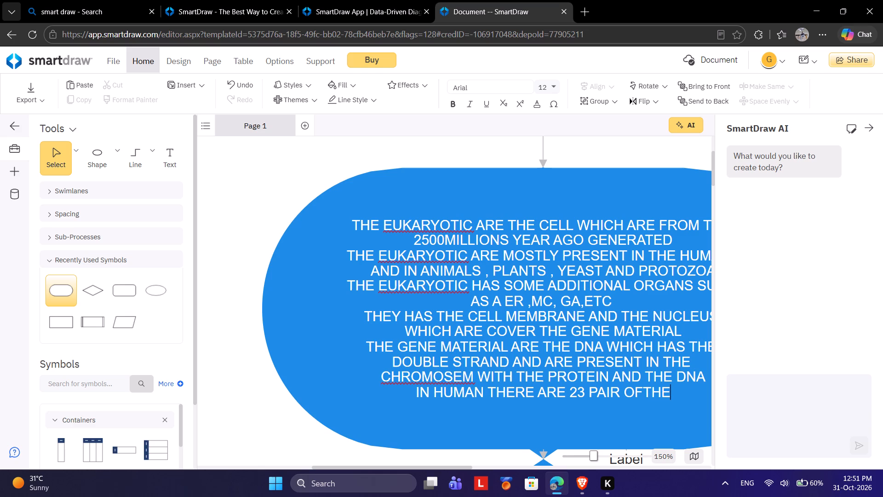
key(BackSpace)
key(space)
text(THE CR)
key(BackSpace)
text(HROMOSEM)
key(space)
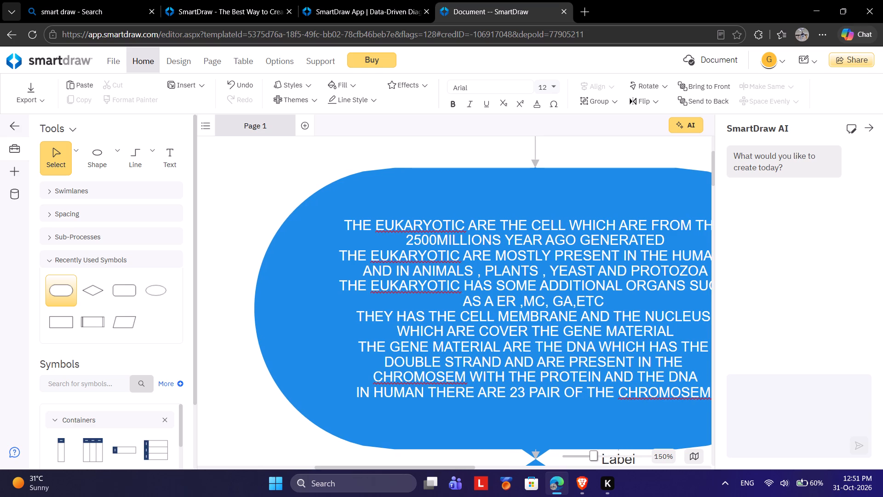
key(BackSpace)
key(e)
key(BackSpace)
key(s)
key(BackSpace)
text(ES)
key(space)
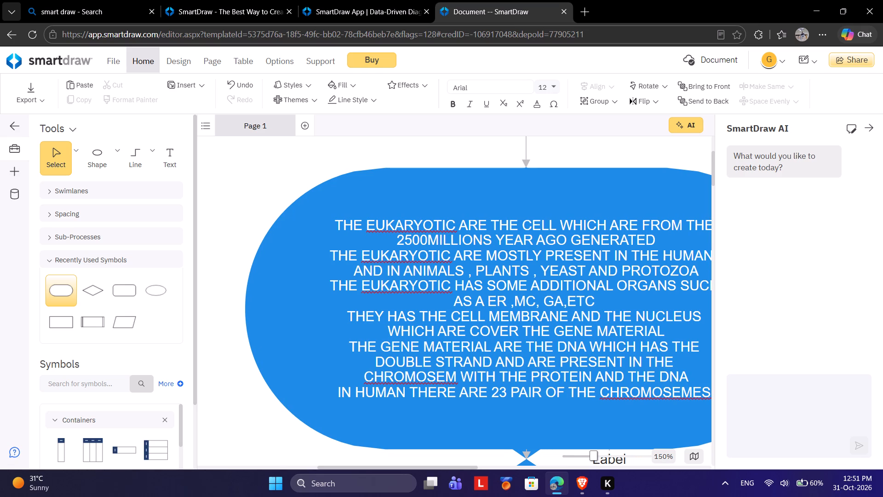
Move the empty decision diamond under the eukaryotic terminator straight down, clear of the terminator, with a connector spacing of about 2.80.
scroll(566, 295, left, 2)
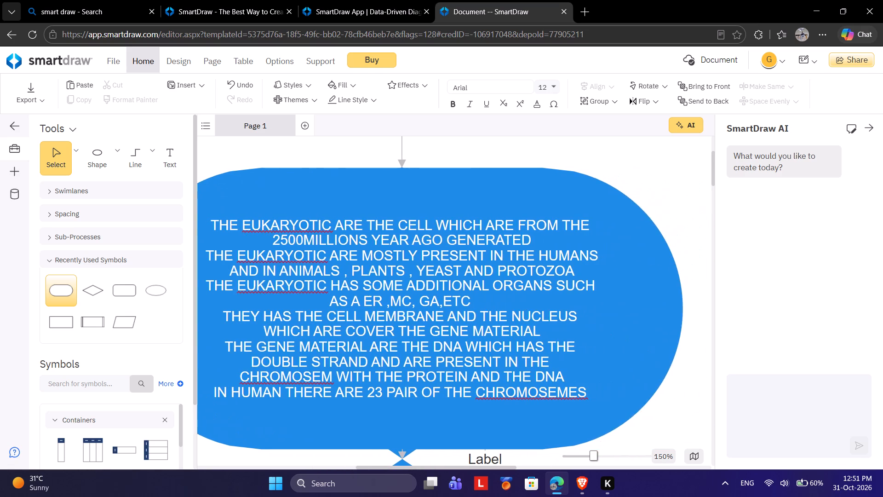
drag(433, 309, 433, 391)
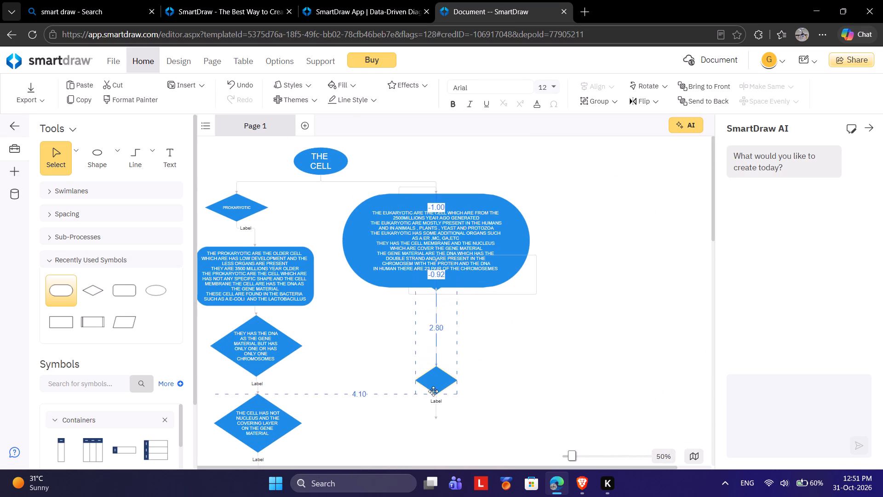
Move the eukaryotic terminator down so it sits just below the EUKARYOTIC diamond without covering it.
drag(433, 391, 434, 392)
drag(438, 254, 438, 295)
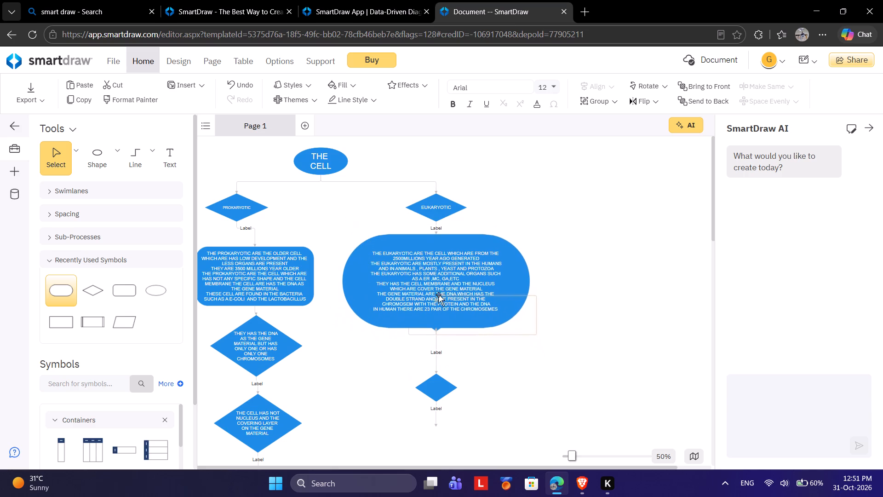
click(661, 244)
Fill the empty decision diamond below the eukaryotic terminator with "THEY HAS THE DNA AS THE GENE MATERIAL IN FOAM OF THE CHROMOSOMES".
double_click(436, 390)
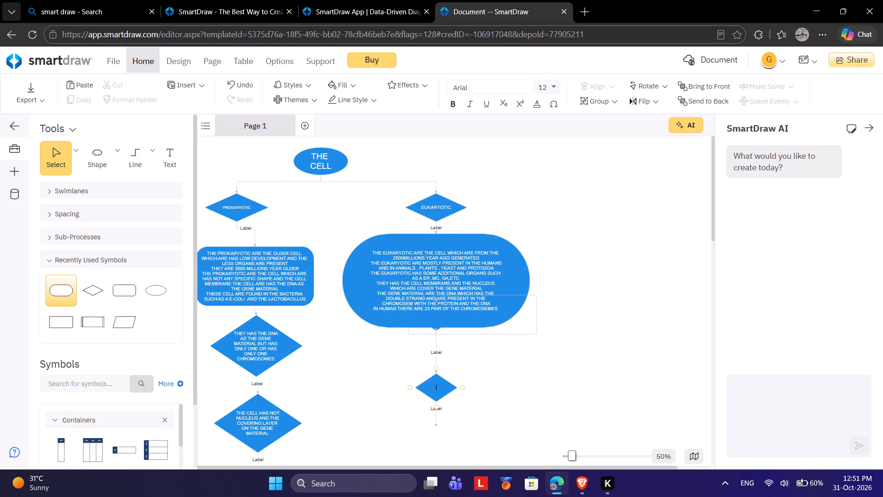
text(THEY HAS THE)
key(space)
key(c)
key(BackSpace)
text(DNA AS THE GENE N)
key(BackSpace)
text(MATR)
key(BackSpace)
text(ERIAL IN FOAM OF THE)
key(space)
text(CHROMOSO)
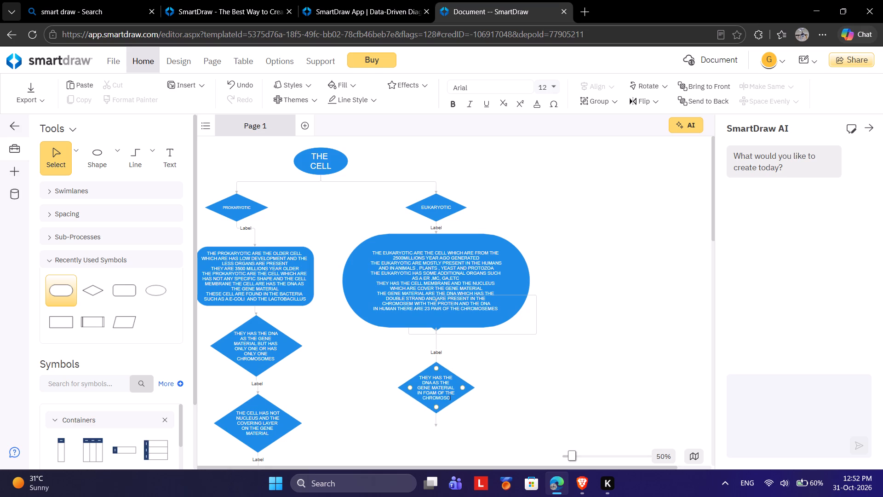
key(e)
key(equal)
key(BackSpace)
key(BackSpace)
text(MES)
click(501, 366)
Delete the loose connector hanging below the eukaryotic DNA diamond.
scroll(448, 423, down, 2)
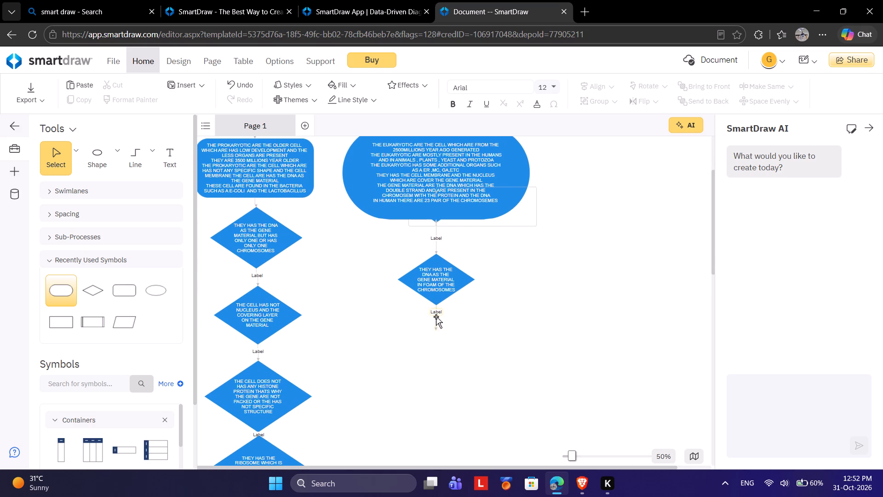
right_click(436, 317)
click(490, 117)
Draw a short connector straight down from the eukaryotic DNA diamond and attach a new decision diamond at its end.
drag(436, 311, 436, 338)
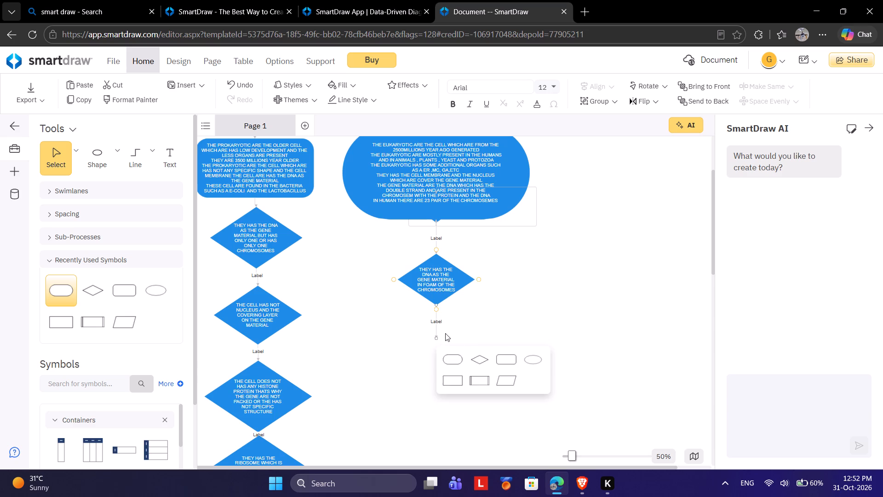
click(469, 353)
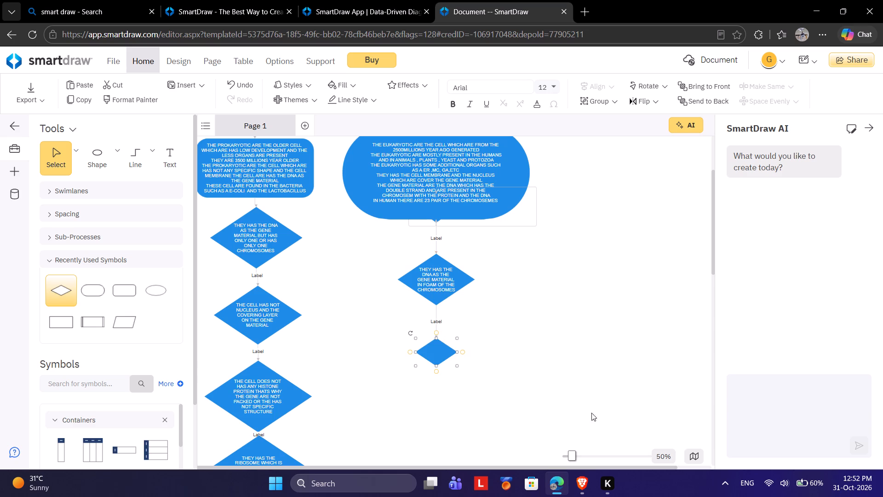